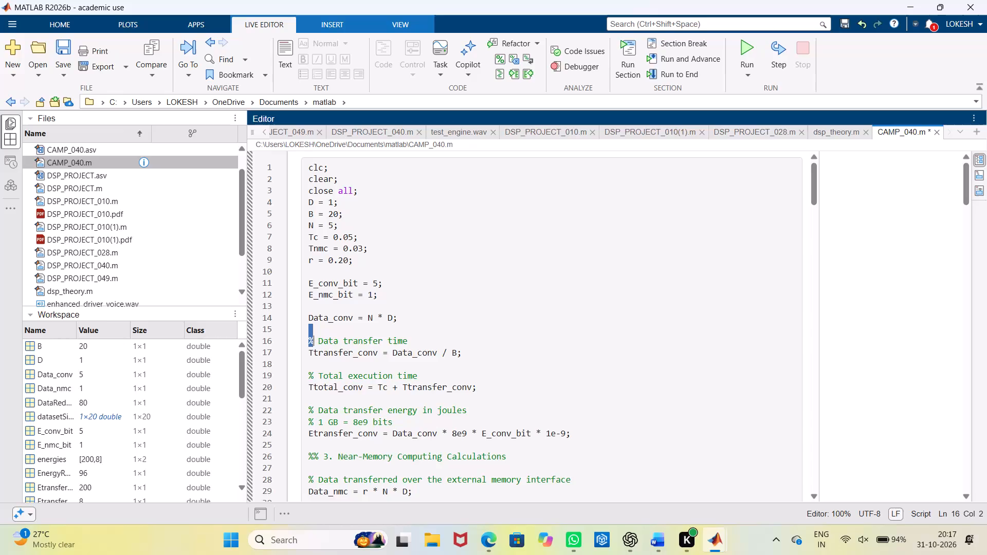
# Delete the comment lines for transfer time, total execution time and transfer energy from the conventional-computing calculations in CAMP_040.m.
pyautogui.press('BackSpace')
pyautogui.moveTo(436, 358); pyautogui.dragTo(338, 358)
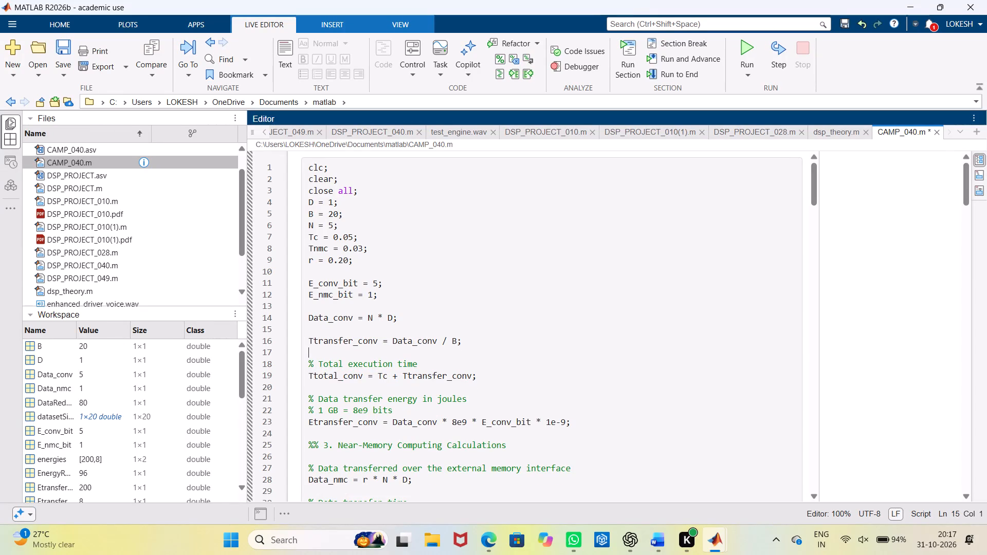
pyautogui.moveTo(338, 358); pyautogui.dragTo(324, 357)
pyautogui.moveTo(448, 359); pyautogui.dragTo(306, 359)
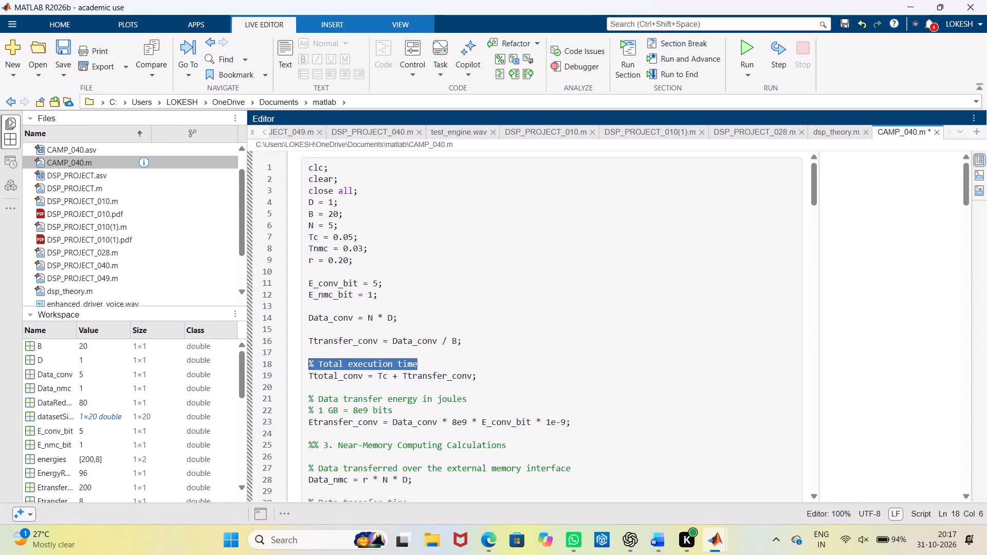
pyautogui.moveTo(306, 359); pyautogui.dragTo(306, 353)
pyautogui.press('BackSpace')
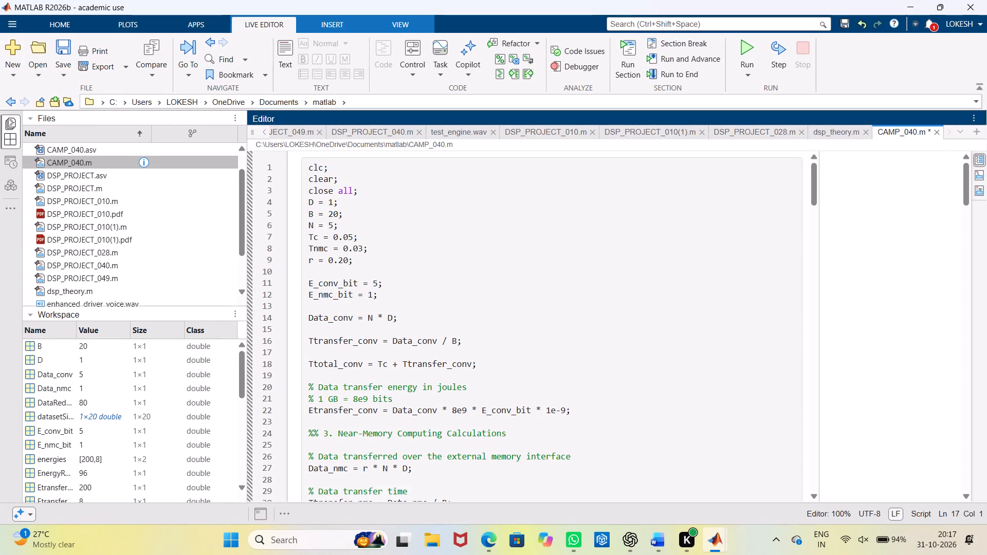
pyautogui.moveTo(446, 395); pyautogui.dragTo(286, 375)
pyautogui.press('BackSpace')
# Delete the "3. Near-Memory Computing Calculations" heading and all comment lines above the near-memory (nmc) formulas.
pyautogui.scroll(-2, 385, 351)
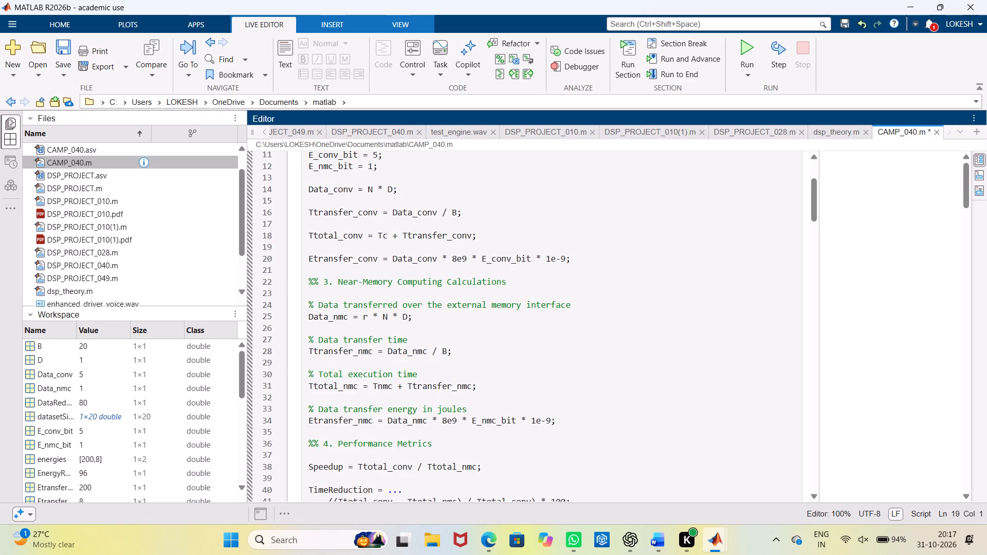
pyautogui.moveTo(579, 303); pyautogui.dragTo(291, 277)
pyautogui.press('BackSpace')
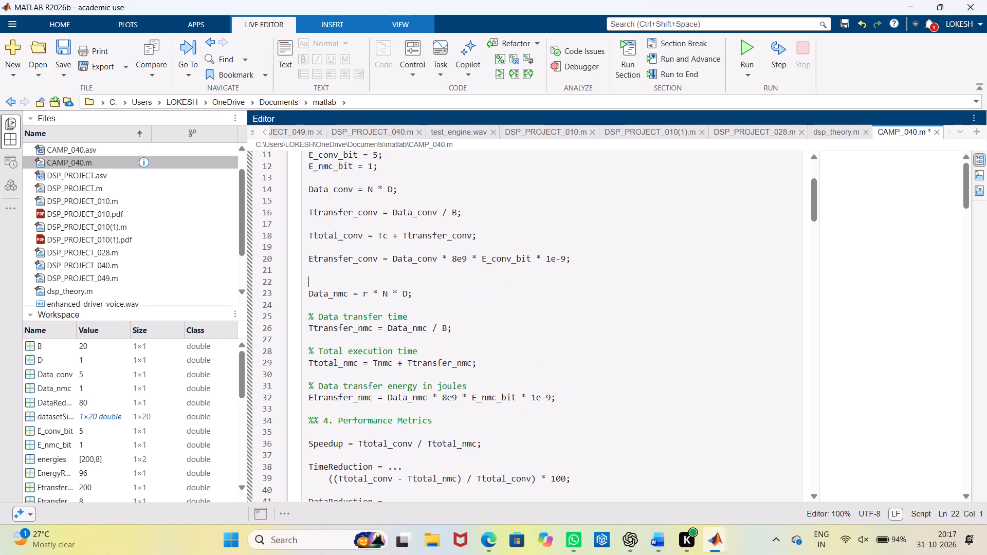
pyautogui.press('BackSpace')
pyautogui.moveTo(424, 304); pyautogui.dragTo(287, 297)
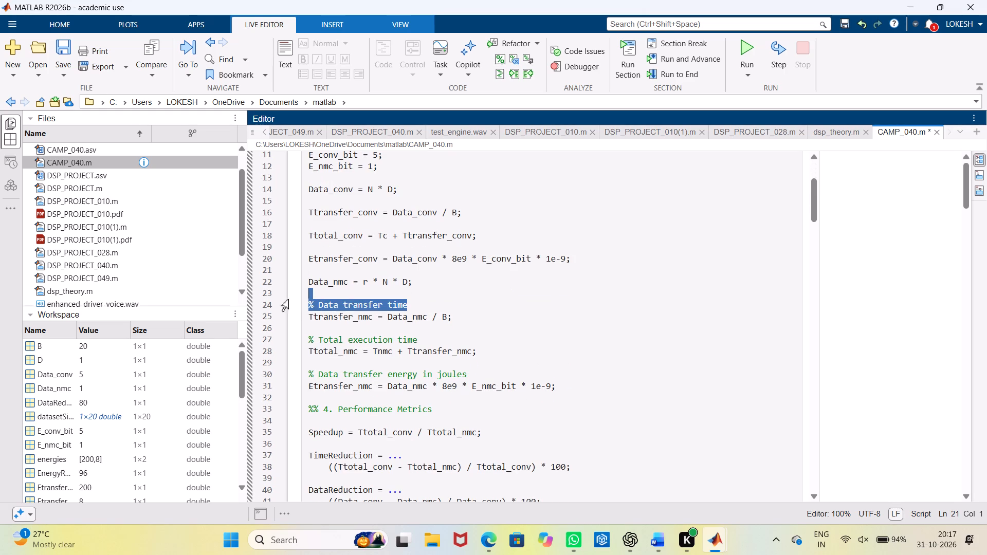
pyautogui.moveTo(287, 297); pyautogui.dragTo(282, 296)
pyautogui.press('BackSpace')
pyautogui.moveTo(422, 328); pyautogui.dragTo(309, 317)
pyautogui.press('BackSpace')
pyautogui.moveTo(474, 349); pyautogui.dragTo(328, 343)
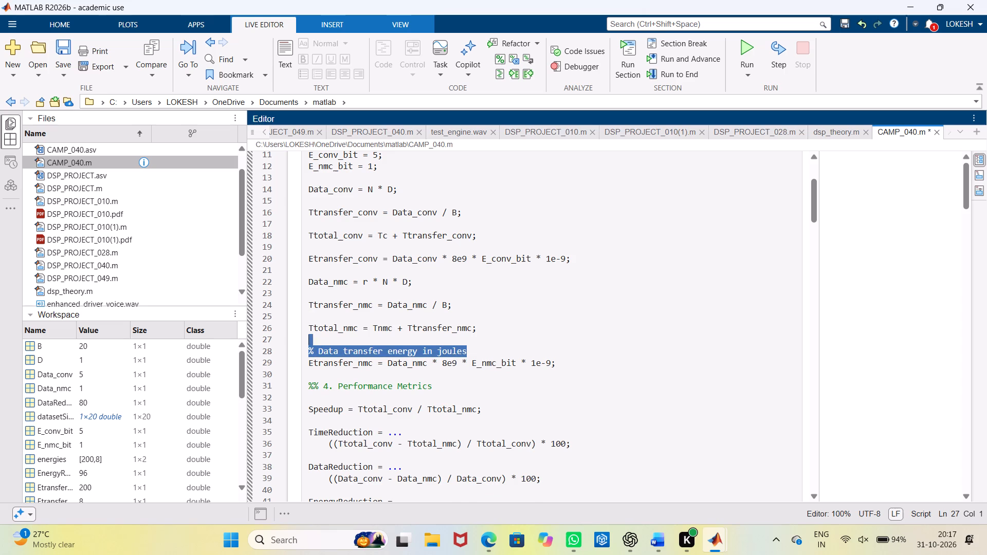
pyautogui.moveTo(328, 343); pyautogui.dragTo(312, 342)
pyautogui.press('BackSpace')
# Delete the "4. Performance Metrics" and "5. Display Results" section headings, along with the extra blank lines around them.
pyautogui.scroll(-1, 368, 327)
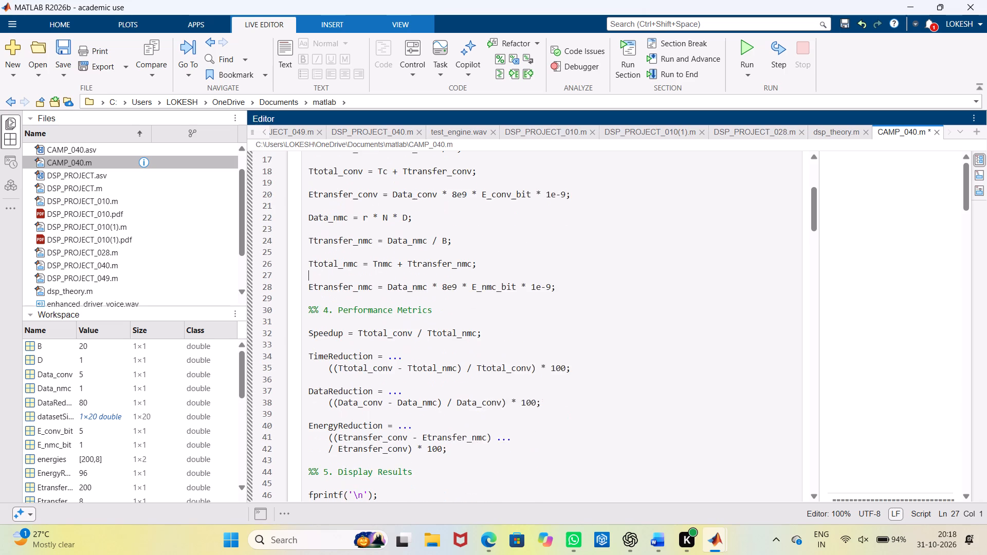
pyautogui.moveTo(456, 316); pyautogui.dragTo(300, 305)
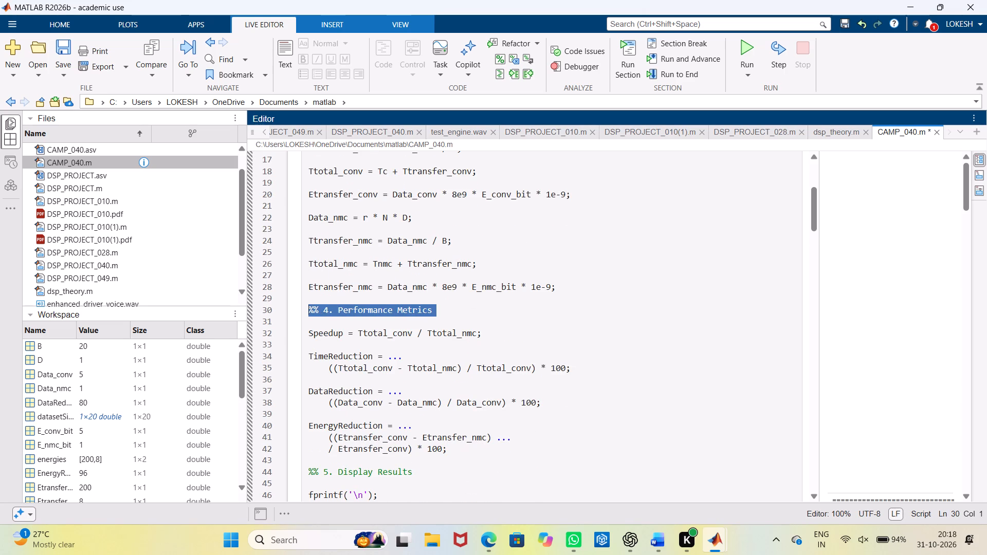
pyautogui.moveTo(300, 305); pyautogui.dragTo(301, 300)
pyautogui.press('BackSpace')
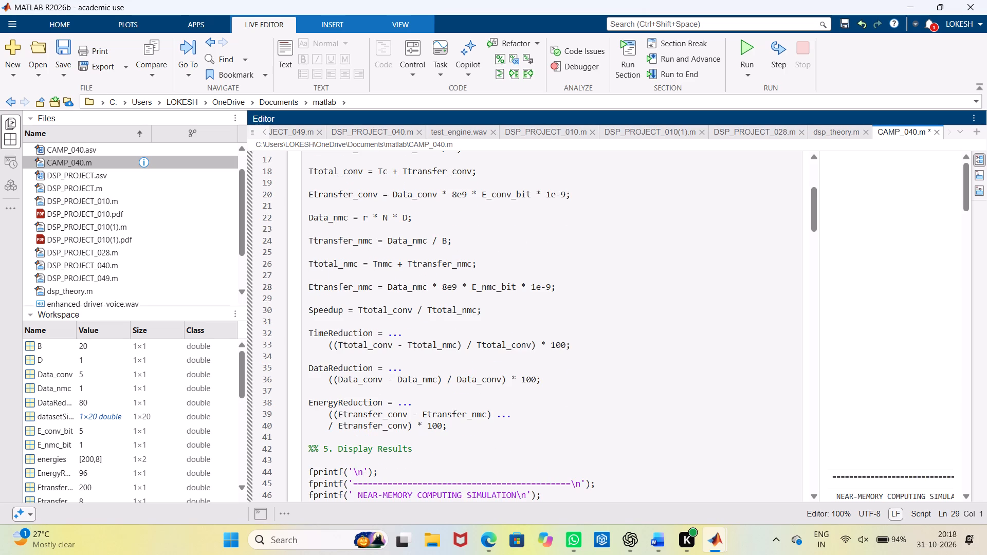
pyautogui.scroll(-2, 472, 366)
pyautogui.moveTo(423, 318); pyautogui.dragTo(319, 318)
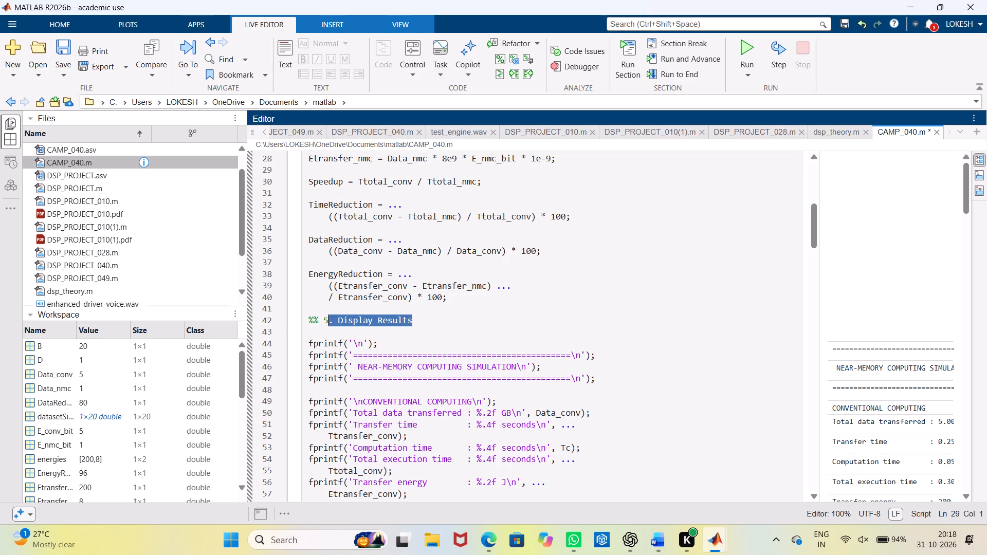
pyautogui.moveTo(319, 318); pyautogui.dragTo(290, 313)
pyautogui.press('BackSpace')
pyautogui.press('BackSpace')
pyautogui.press('BackSpace')
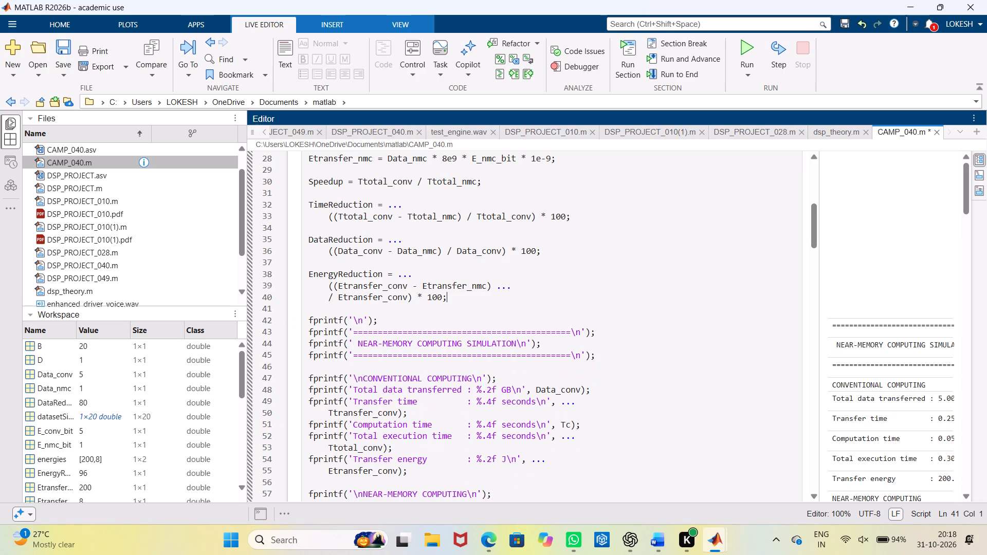
# Delete the section headings for Graph 1, Graph 2 and Graph 3 above the three bar-chart code blocks.
pyautogui.scroll(-6, 367, 336)
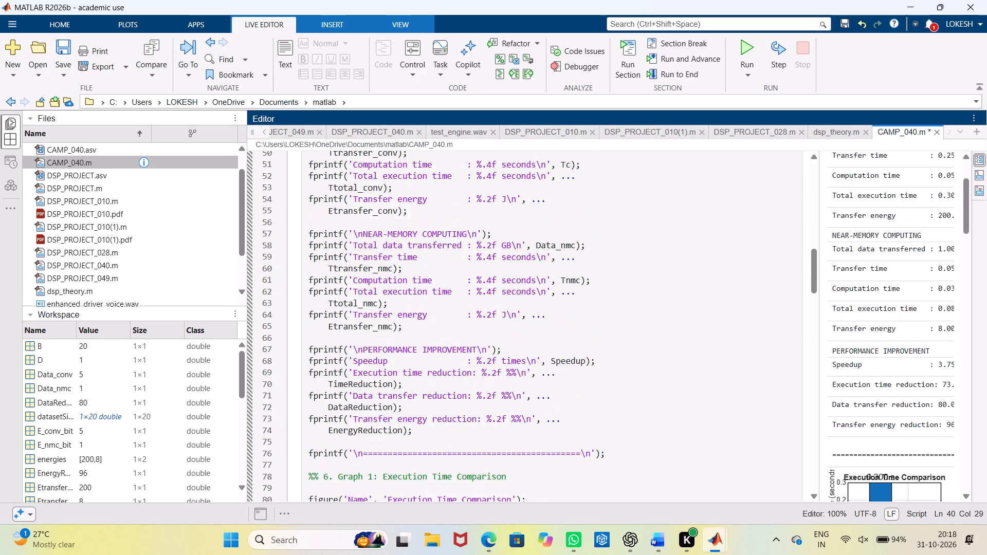
pyautogui.scroll(-1, 369, 337)
pyautogui.moveTo(536, 291); pyautogui.dragTo(272, 266)
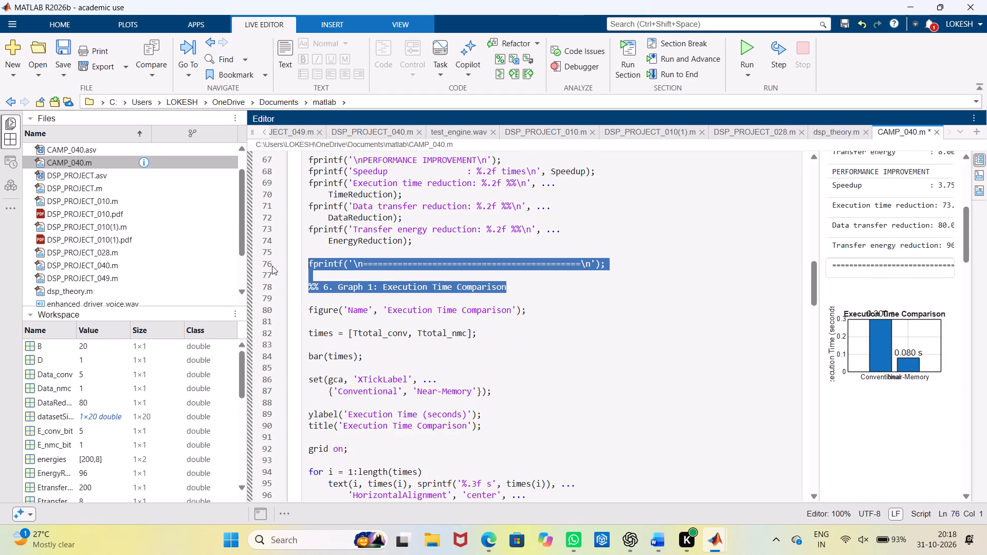
pyautogui.moveTo(272, 266); pyautogui.dragTo(279, 278)
pyautogui.press('BackSpace')
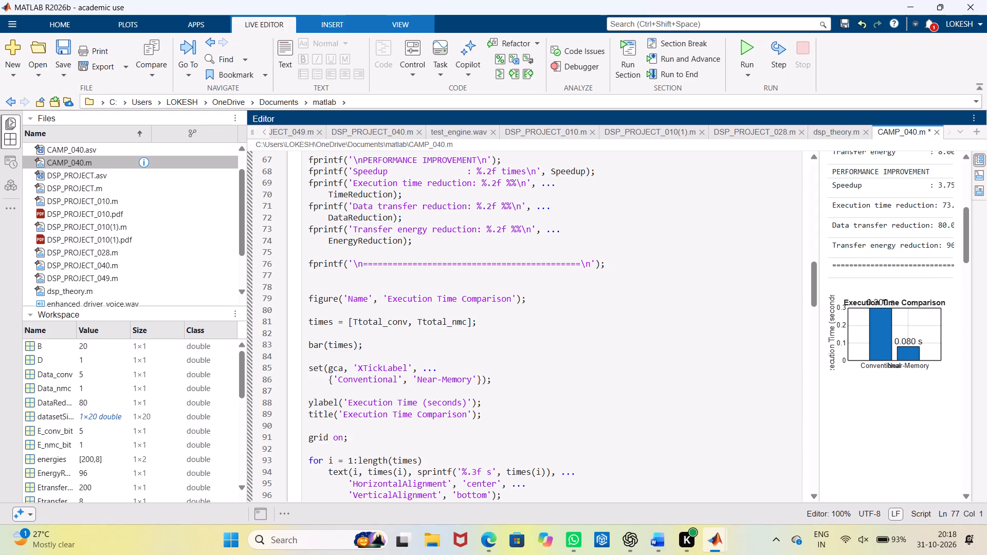
pyautogui.scroll(-3, 447, 398)
pyautogui.moveTo(562, 337); pyautogui.dragTo(322, 335)
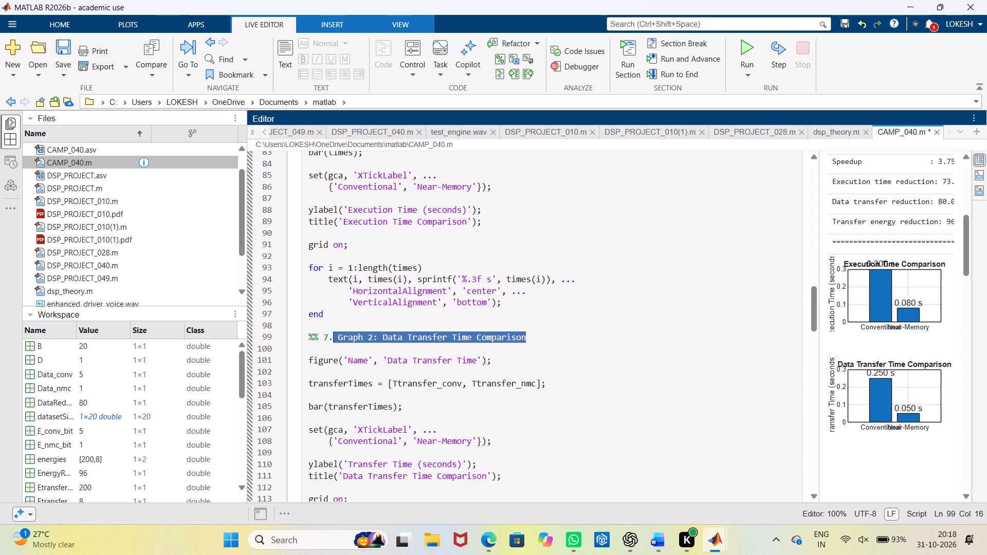
pyautogui.moveTo(322, 335); pyautogui.dragTo(305, 326)
pyautogui.press('BackSpace')
pyautogui.scroll(-4, 398, 348)
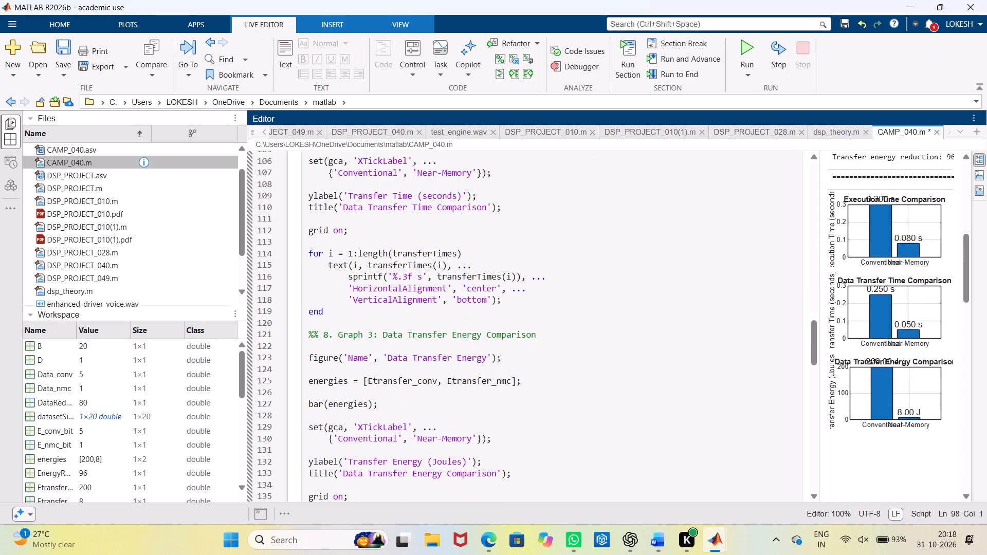
pyautogui.moveTo(555, 335); pyautogui.dragTo(303, 324)
pyautogui.press('BackSpace')
# Delete the Graph 4 and Graph 5 section headings for execution time versus dataset size and number of data passes.
pyautogui.scroll(-3, 389, 371)
pyautogui.moveTo(547, 386); pyautogui.dragTo(517, 382)
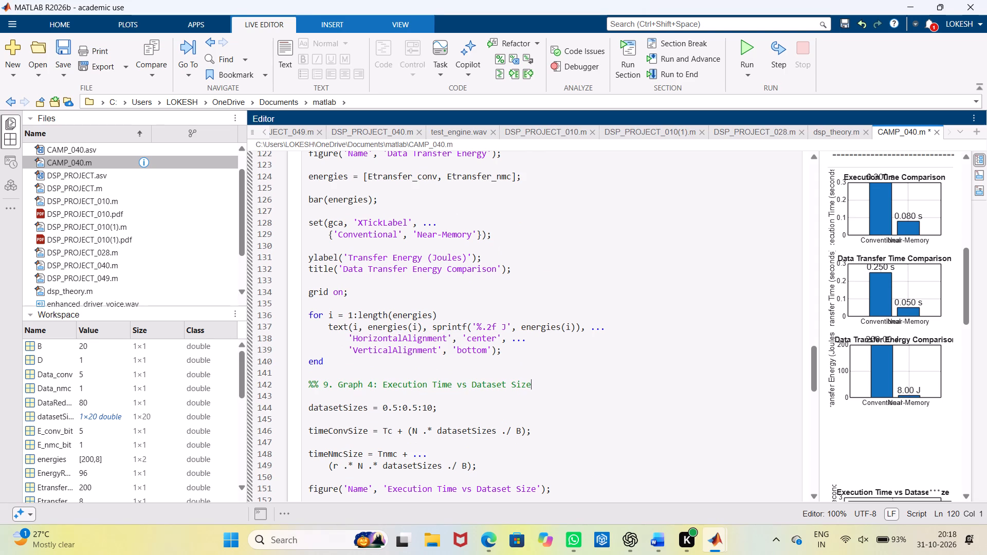
pyautogui.moveTo(517, 382); pyautogui.dragTo(306, 374)
pyautogui.press('BackSpace')
pyautogui.scroll(-4, 378, 420)
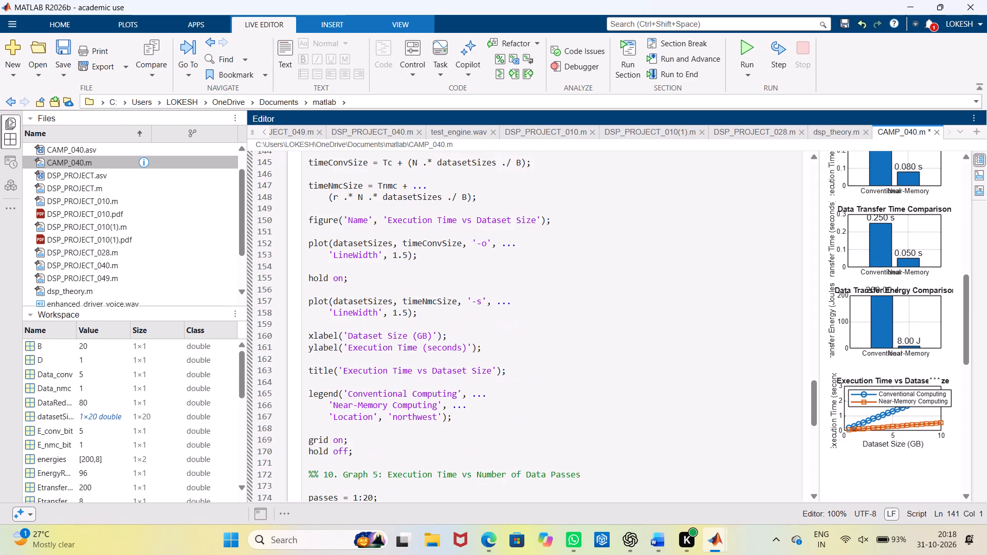
pyautogui.moveTo(592, 467); pyautogui.dragTo(387, 459)
pyautogui.moveTo(387, 459); pyautogui.dragTo(584, 475)
pyautogui.press('BackSpace')
# Delete the "11. Final Interpretation" heading before the simulation conclusion output near the end of the script.
pyautogui.scroll(-5, 525, 397)
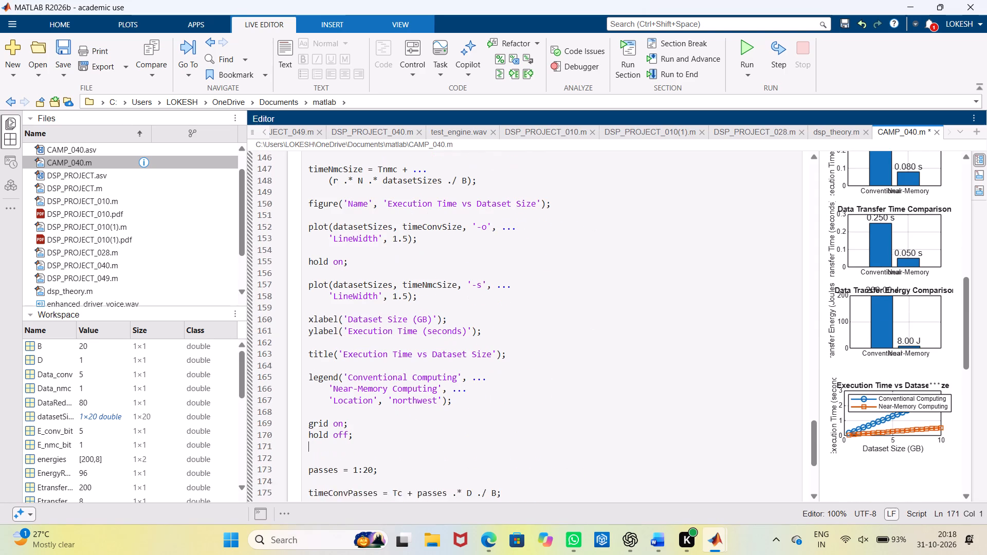
pyautogui.scroll(-3, 524, 397)
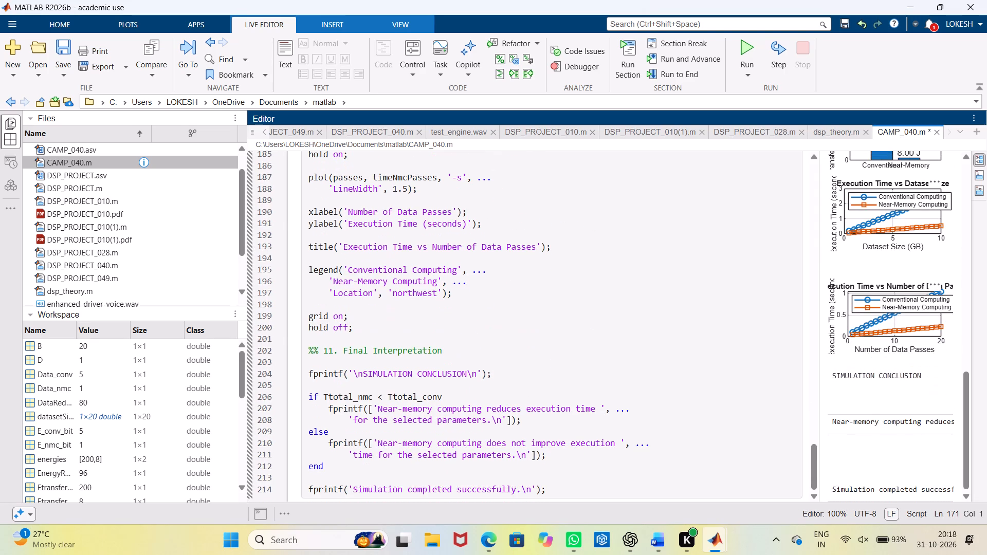
pyautogui.moveTo(445, 336); pyautogui.dragTo(445, 344)
pyautogui.press('BackSpace')
pyautogui.press('BackSpace')
pyautogui.scroll(-6, 434, 351)
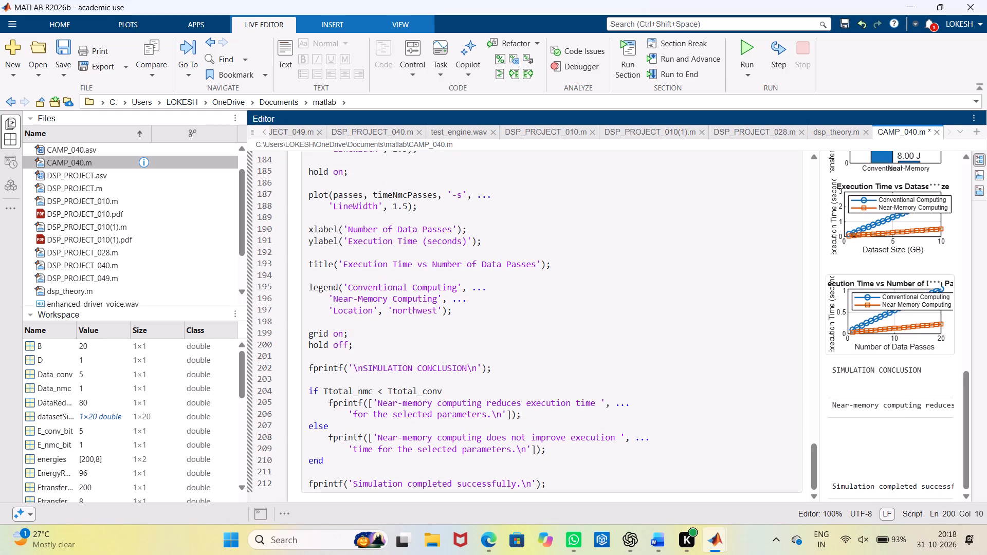
# Copy the entire comment-free CAMP_040.m script.
pyautogui.scroll(20, 468, 400)
pyautogui.scroll(4, 470, 402)
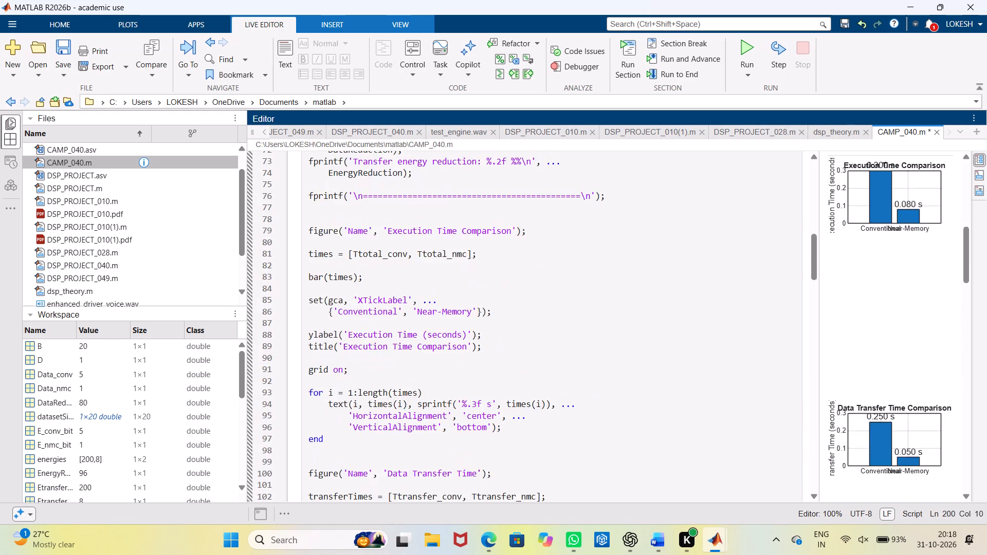
pyautogui.scroll(20, 470, 402)
pyautogui.scroll(4, 470, 402)
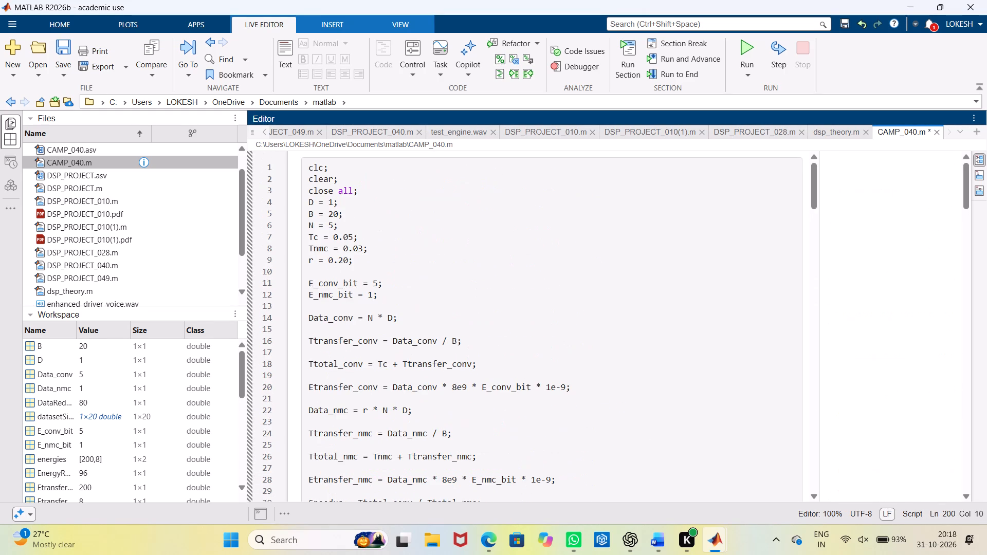
pyautogui.click(308, 206)
pyautogui.hotkey('ctrl', 'a')
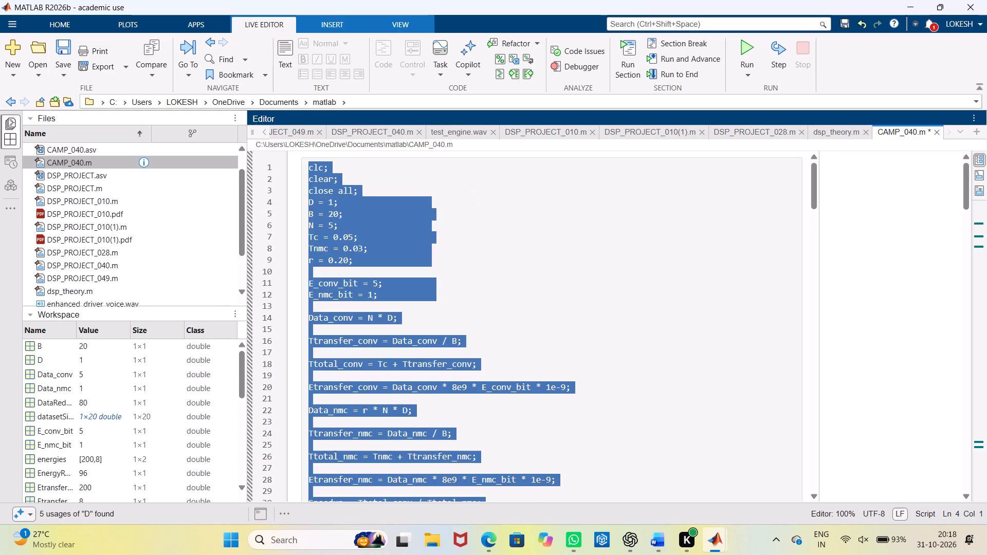
pyautogui.hotkey('ctrl', 'c')
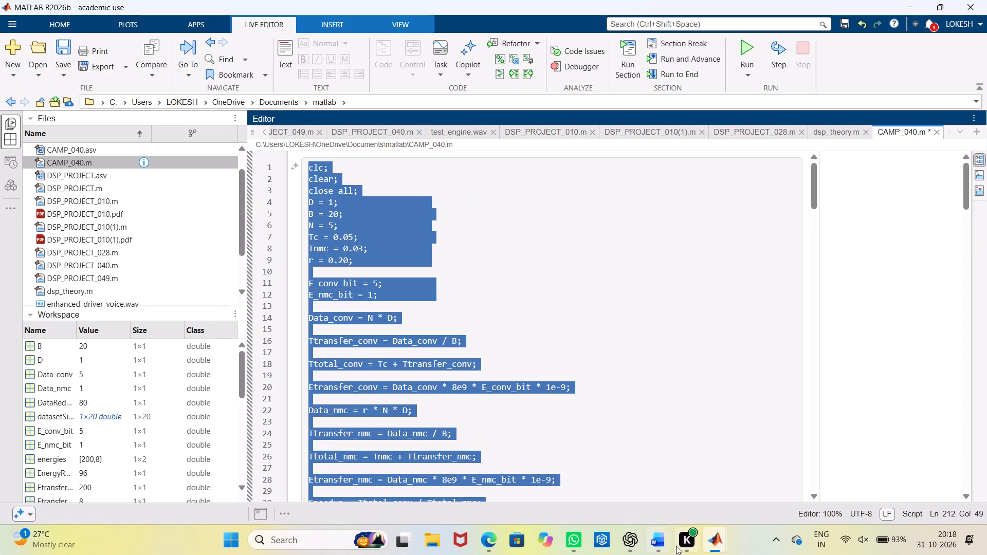
# Switch to the Word report and add blank lines after its last paragraph until a new page starts.
pyautogui.click(662, 539)
pyautogui.scroll(-4, 541, 348)
pyautogui.scroll(-5, 610, 494)
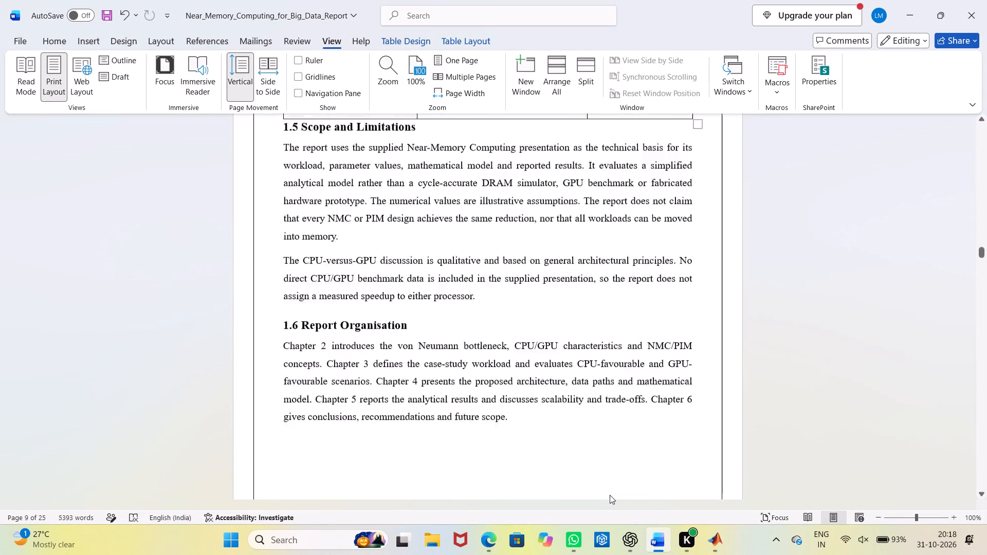
pyautogui.scroll(-20, 610, 495)
pyautogui.scroll(-9, 610, 495)
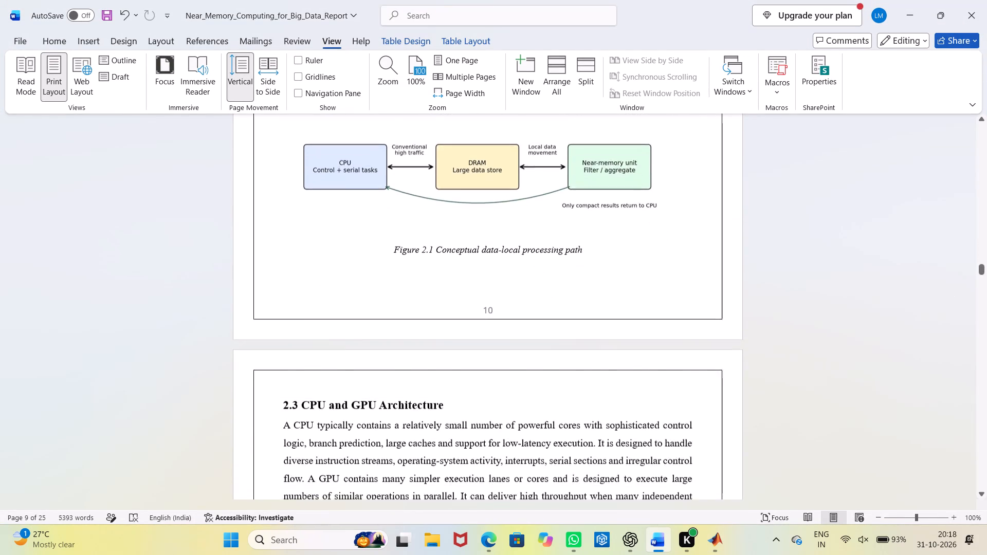
pyautogui.scroll(-20, 610, 495)
pyautogui.scroll(-14, 610, 495)
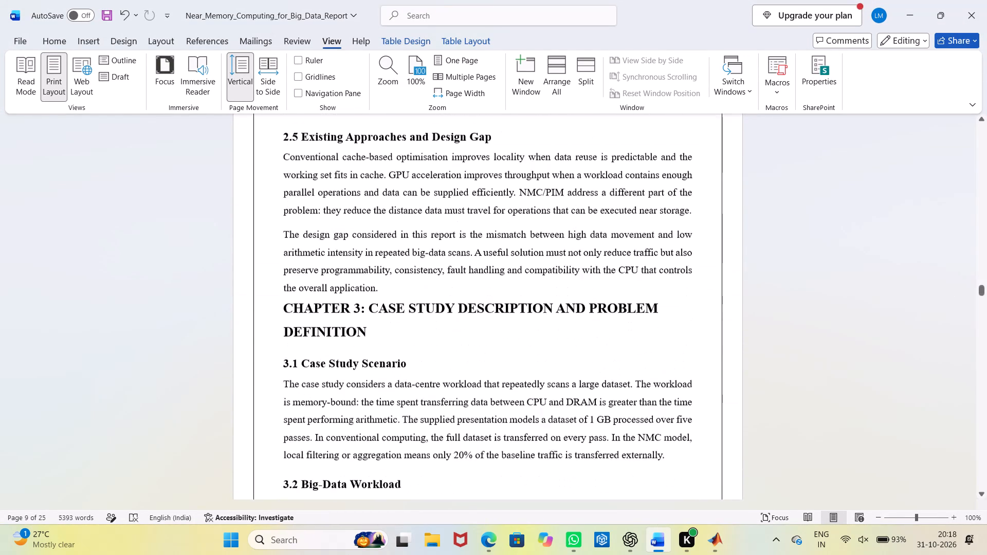
pyautogui.scroll(-20, 610, 495)
pyautogui.scroll(-19, 610, 495)
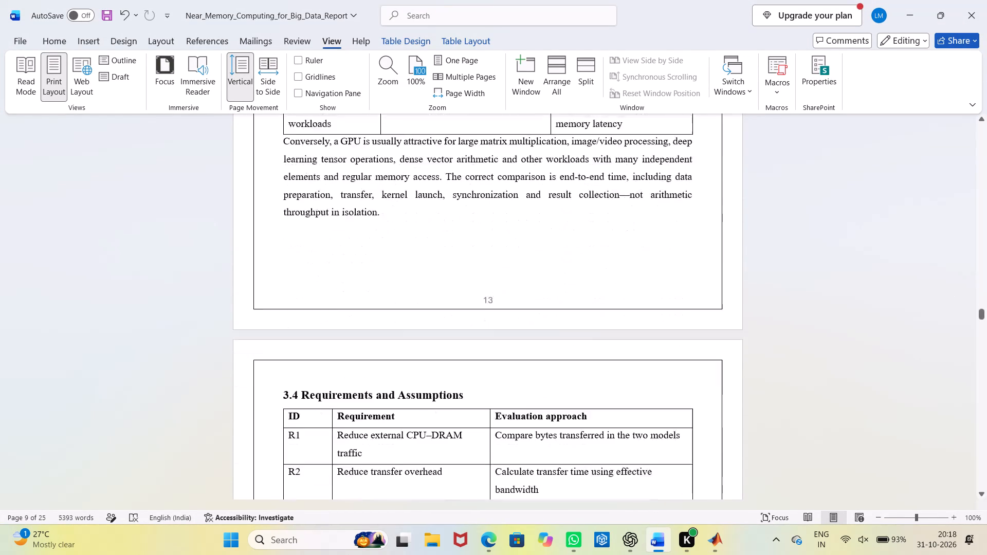
pyautogui.scroll(-20, 610, 495)
pyautogui.scroll(-20, 610, 495)
pyautogui.scroll(-4, 610, 495)
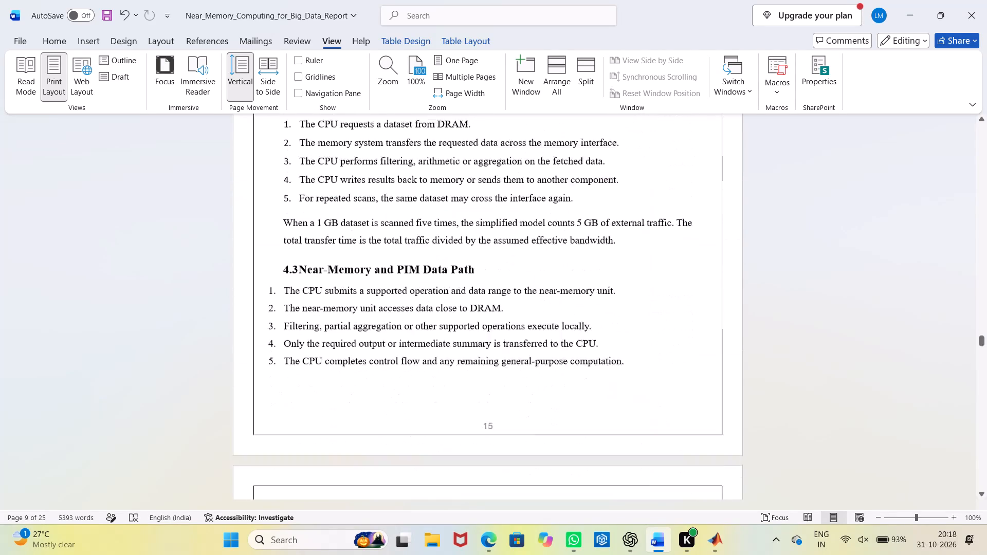
pyautogui.moveTo(803, 357); pyautogui.dragTo(805, 372, button='middle')
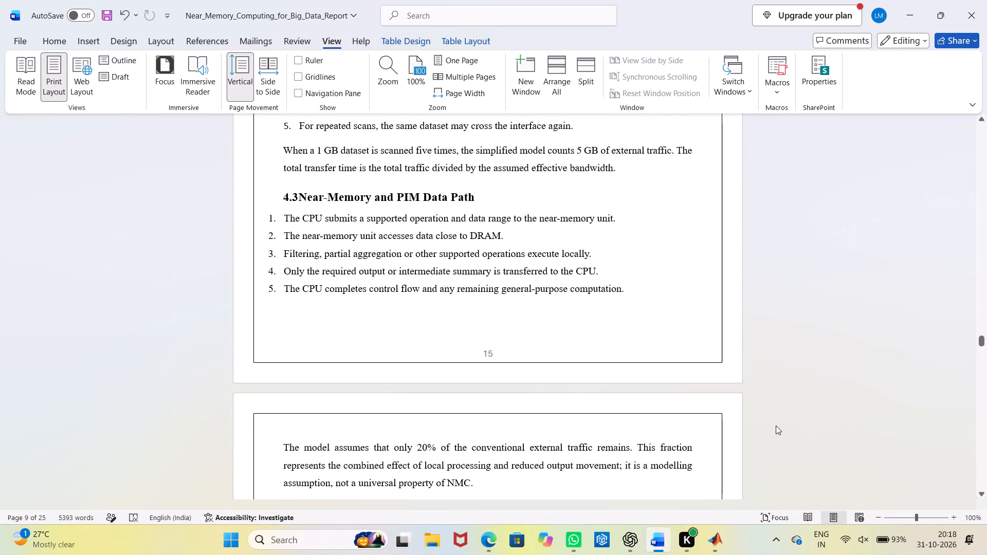
pyautogui.middleClick(776, 425)
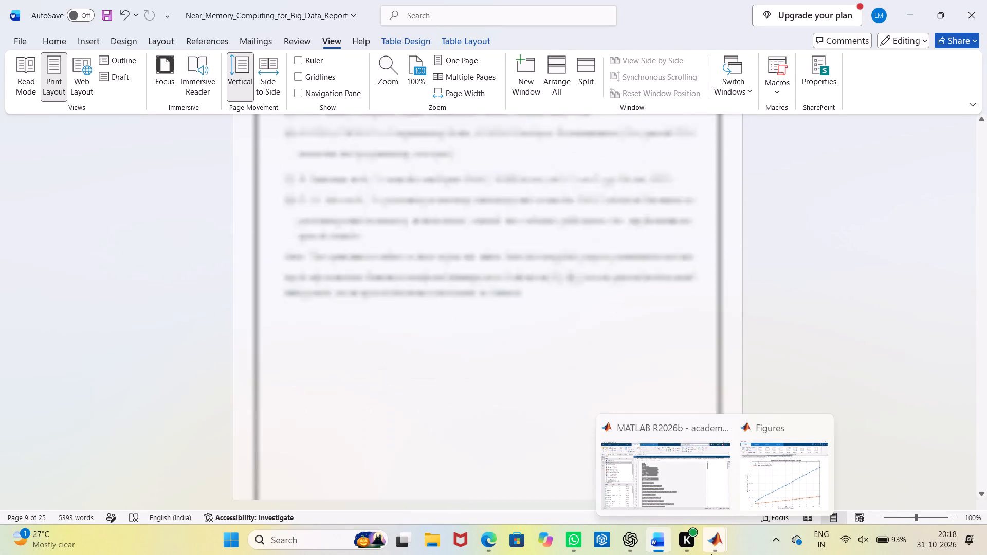
pyautogui.click(721, 312)
pyautogui.scroll(-8, 678, 351)
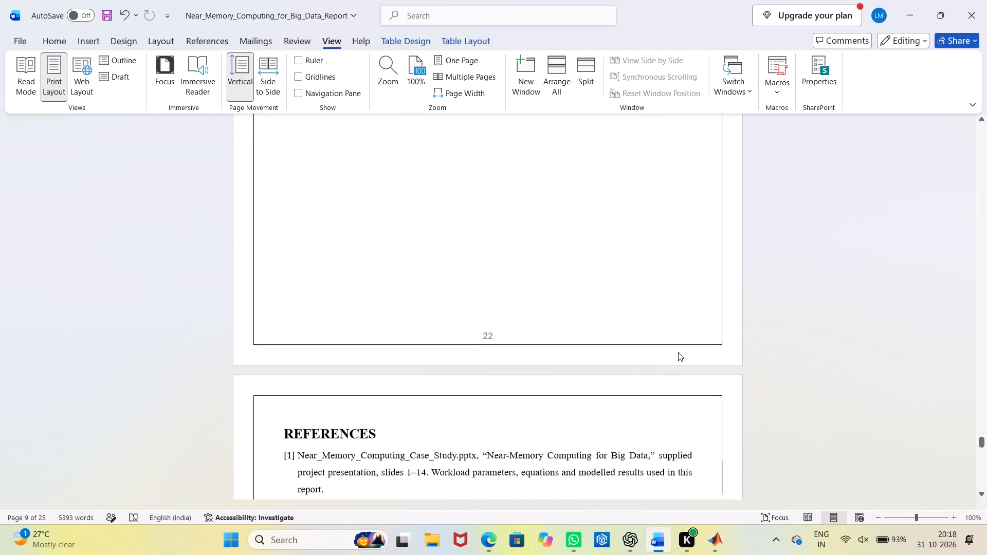
pyautogui.scroll(-16, 678, 352)
pyautogui.scroll(-7, 678, 353)
pyautogui.scroll(-14, 678, 353)
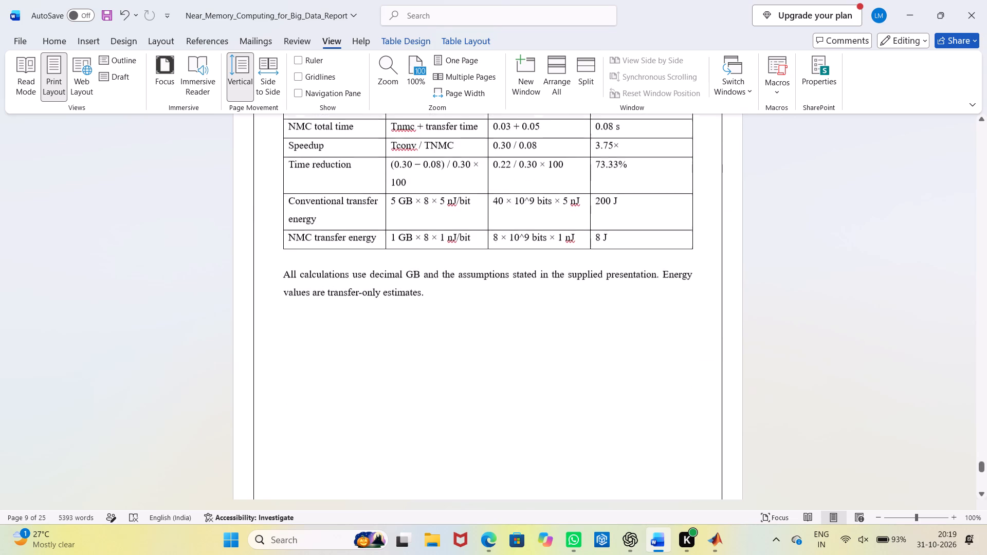
pyautogui.scroll(-6, 678, 353)
pyautogui.scroll(-20, 678, 353)
pyautogui.scroll(-9, 678, 353)
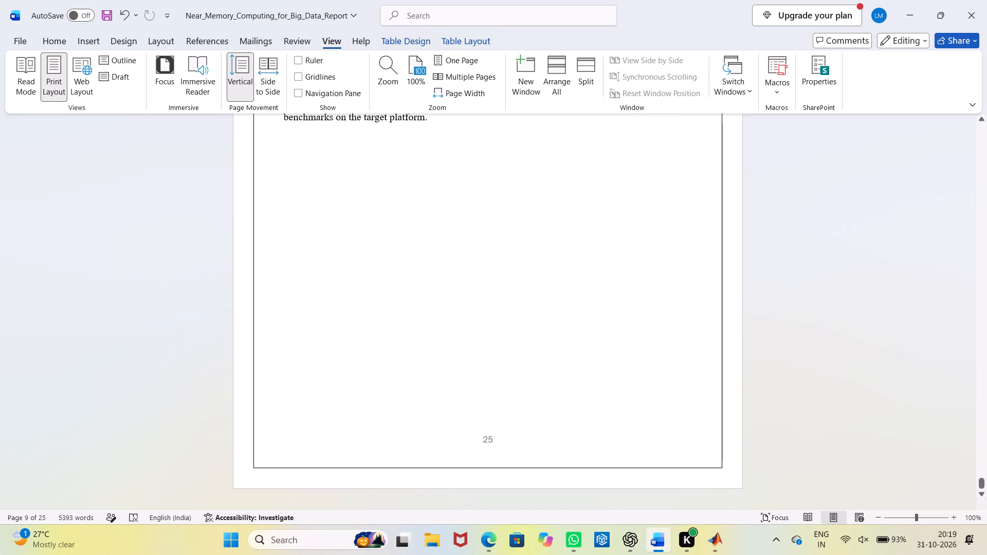
pyautogui.click(480, 236)
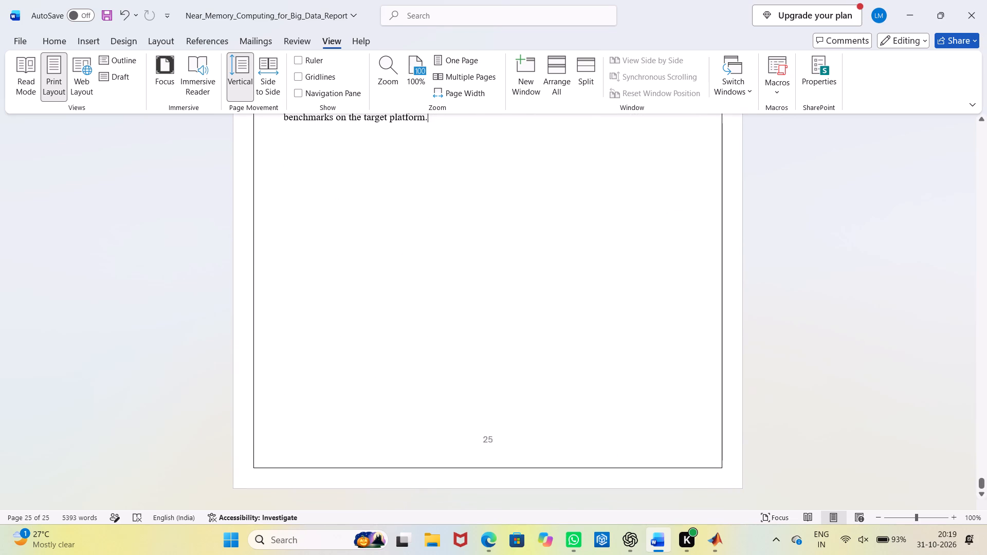
pyautogui.press('Return')
pyautogui.press('Return')
pyautogui.press('Return')
pyautogui.press('Return')
pyautogui.press('Return')
pyautogui.press('Return')
pyautogui.press('Return')
pyautogui.press('Return')
pyautogui.press('Return')
pyautogui.press('Return')
pyautogui.press('Return')
pyautogui.press('Return')
pyautogui.press('Return')
pyautogui.press('Return')
pyautogui.press('Return')
pyautogui.press('Return')
pyautogui.press('Return')
pyautogui.press('Return')
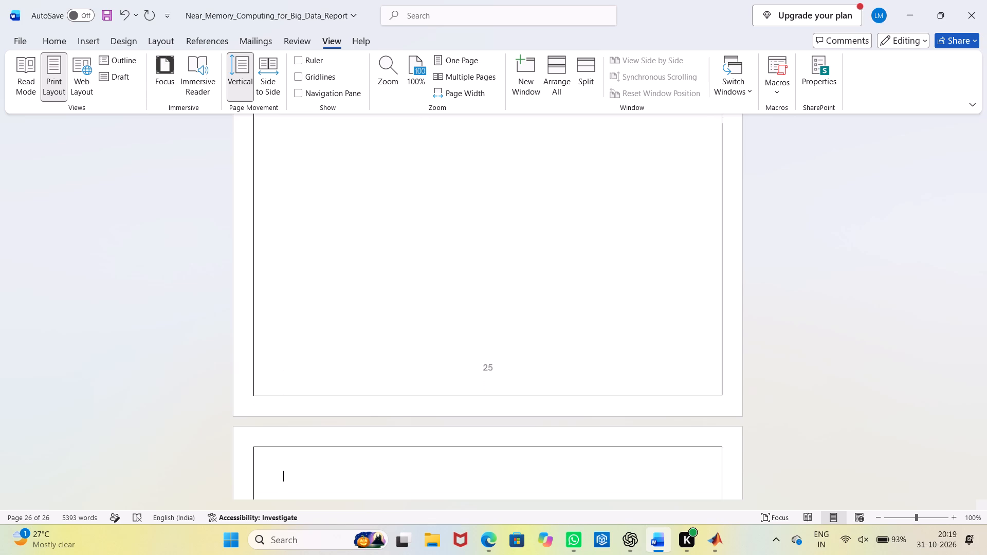
# Enter the heading MATLAB SIMULATION CODE at the top of the new last page.
pyautogui.write('MATLAB CODE')
pyautogui.press('space')
pyautogui.click(330, 475)
pyautogui.write('SIMULATION')
pyautogui.press('space')
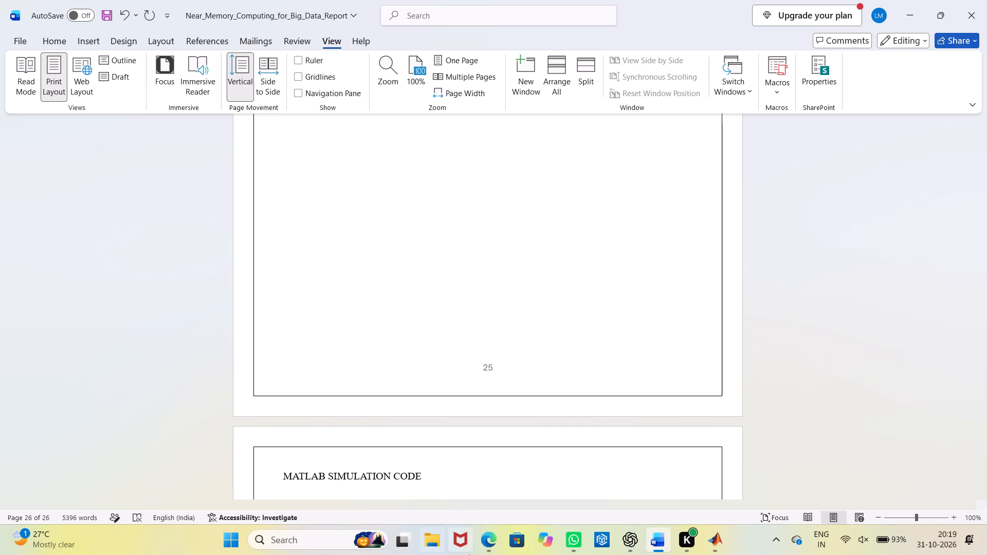
# Format the MATLAB SIMULATION CODE heading as bold at 16 pt.
pyautogui.moveTo(487, 476); pyautogui.dragTo(293, 461)
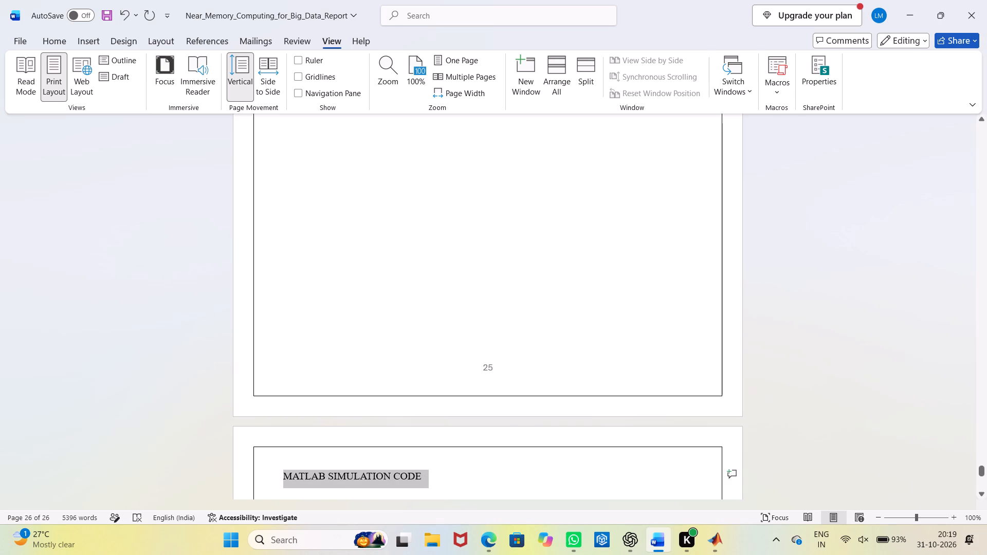
pyautogui.click(48, 41)
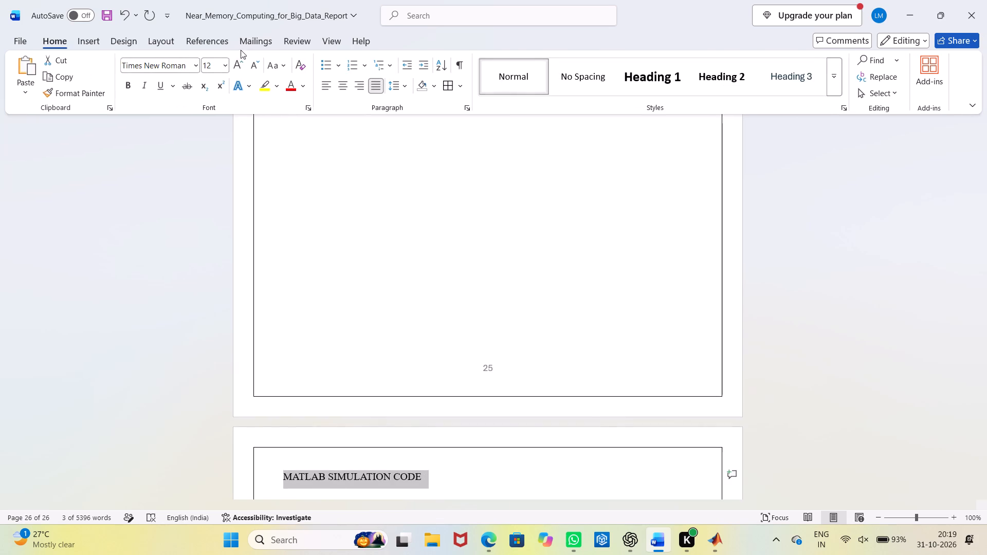
pyautogui.doubleClick(240, 61)
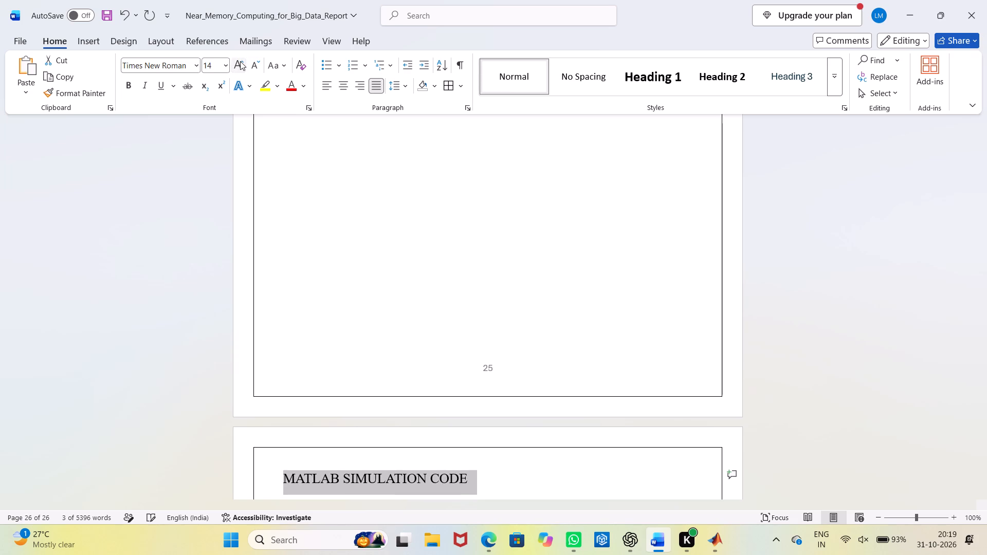
pyautogui.click(125, 89)
# Add a colon directly after the word CODE in the heading, without a space, and start a new line below.
pyautogui.scroll(-4, 289, 324)
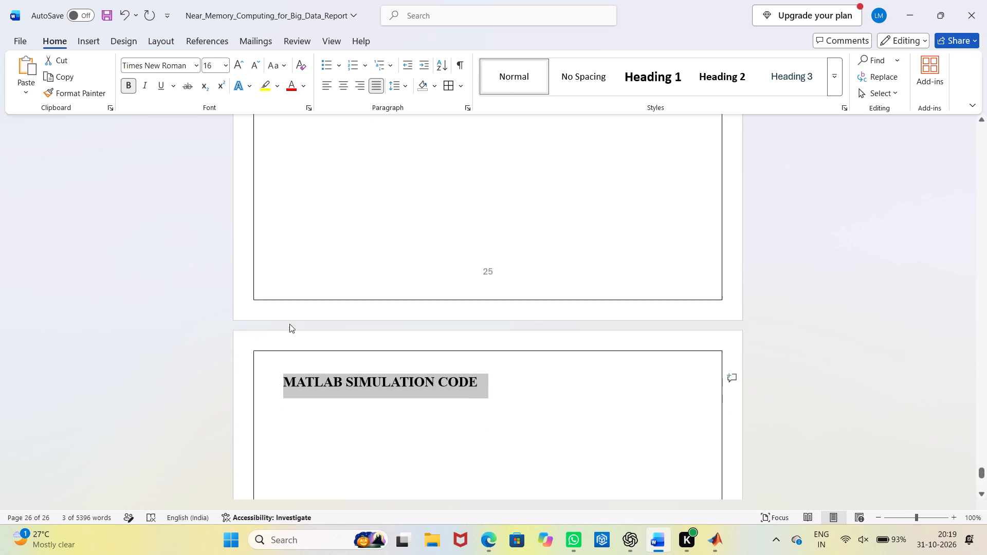
pyautogui.click(483, 354)
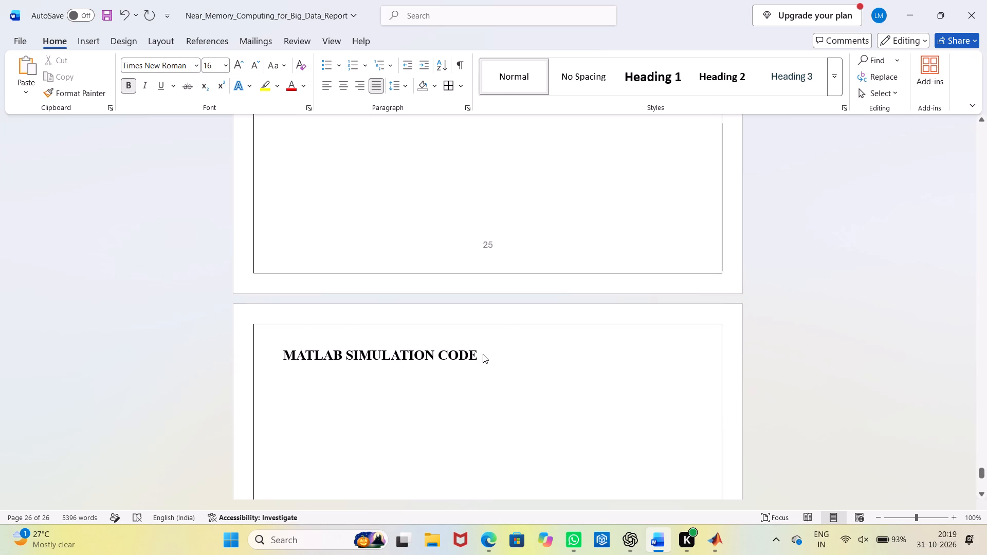
pyautogui.hotkey('shift', ':')
pyautogui.press('Return')
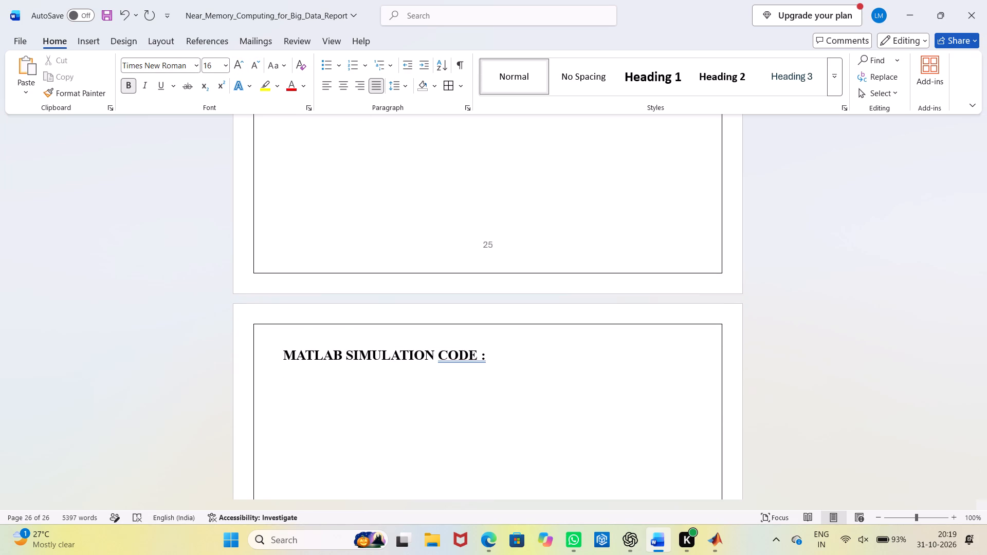
pyautogui.click(483, 357)
pyautogui.press('BackSpace')
# Paste the copied MATLAB script below the MATLAB SIMULATION CODE: heading.
pyautogui.click(454, 396)
pyautogui.hotkey('ctrl', 'v')
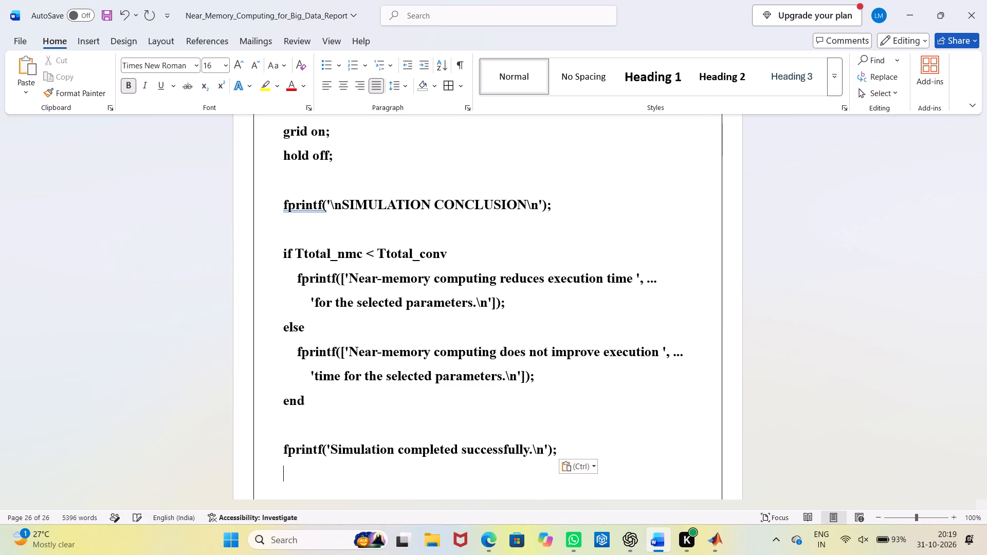
# Set the font of all the pasted code, from clc; to the script's end and excluding the heading, to Times New Roman.
pyautogui.moveTo(400, 477); pyautogui.dragTo(285, 204)
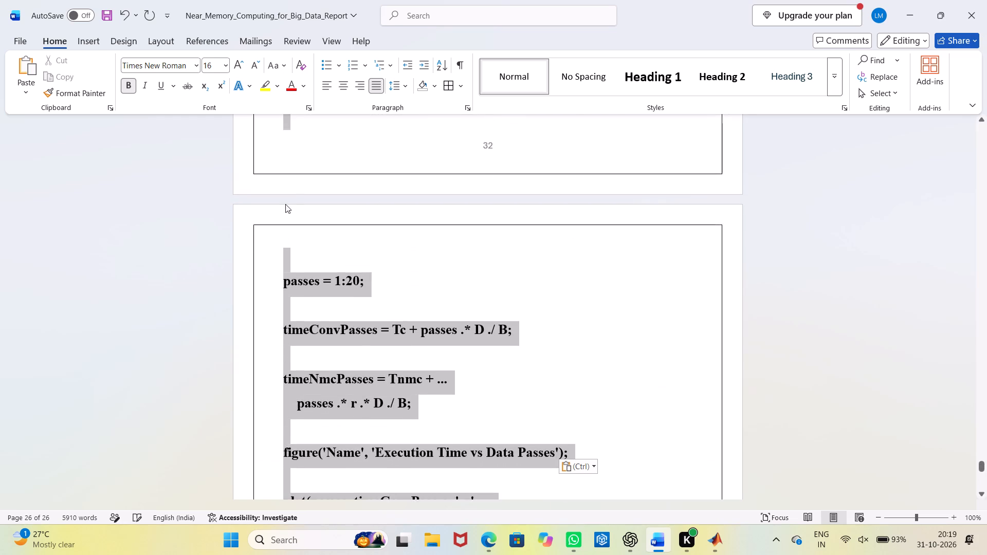
pyautogui.moveTo(285, 204); pyautogui.dragTo(272, 110)
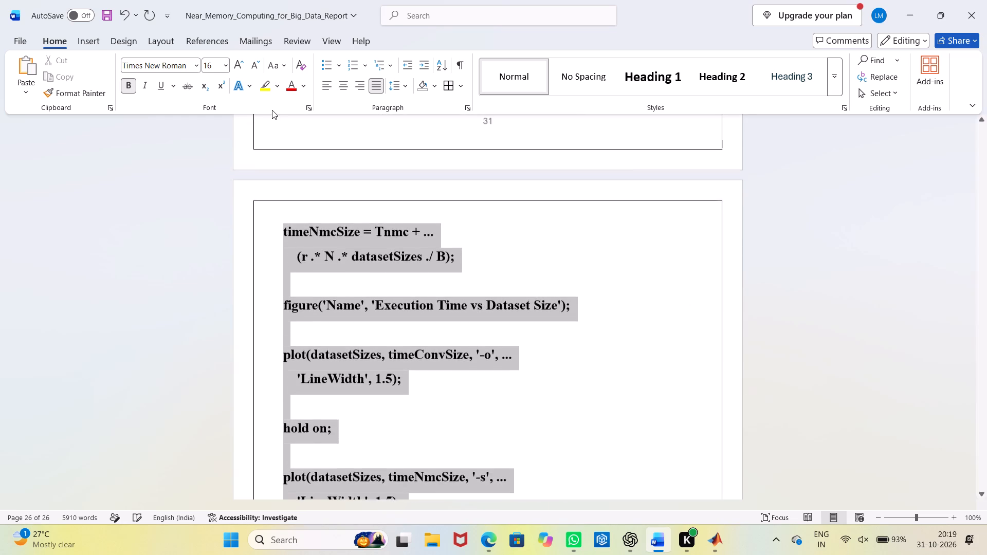
pyautogui.moveTo(272, 110); pyautogui.dragTo(277, 175)
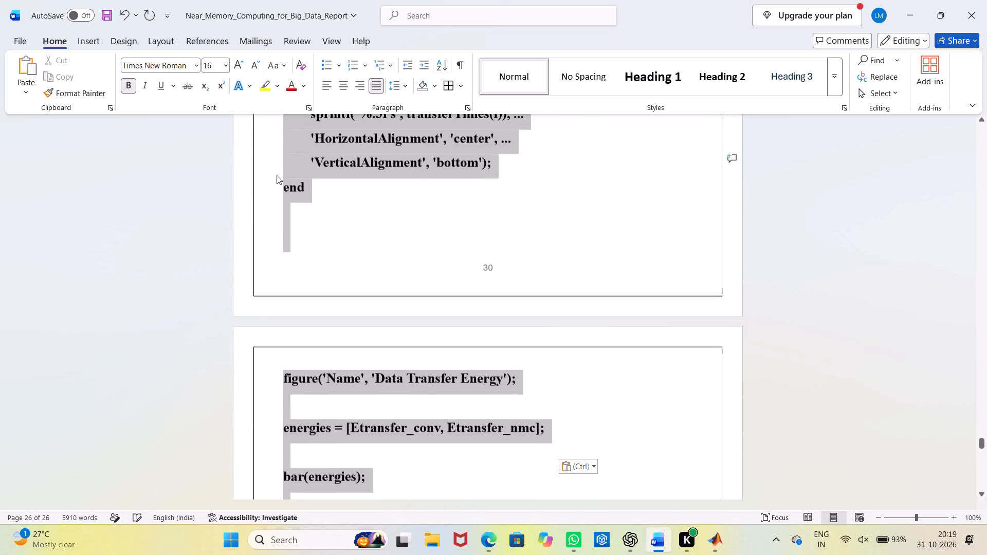
pyautogui.moveTo(277, 175); pyautogui.dragTo(282, 201)
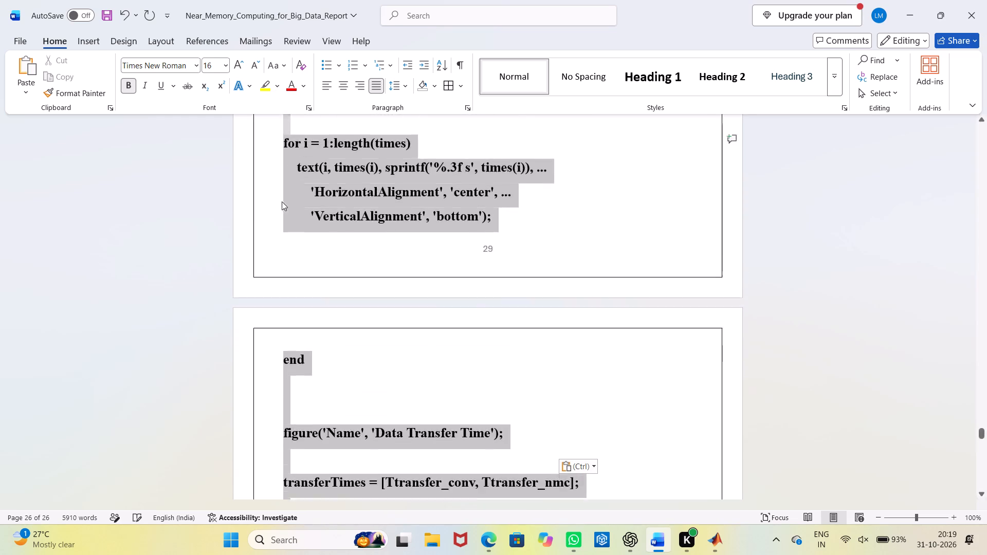
pyautogui.moveTo(282, 201); pyautogui.dragTo(279, 84)
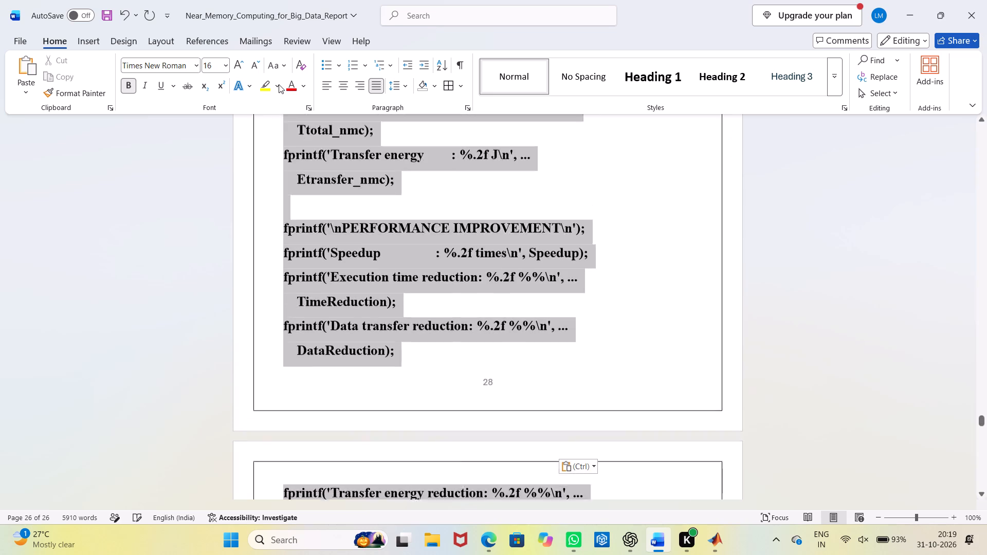
pyautogui.moveTo(279, 84); pyautogui.dragTo(278, 89)
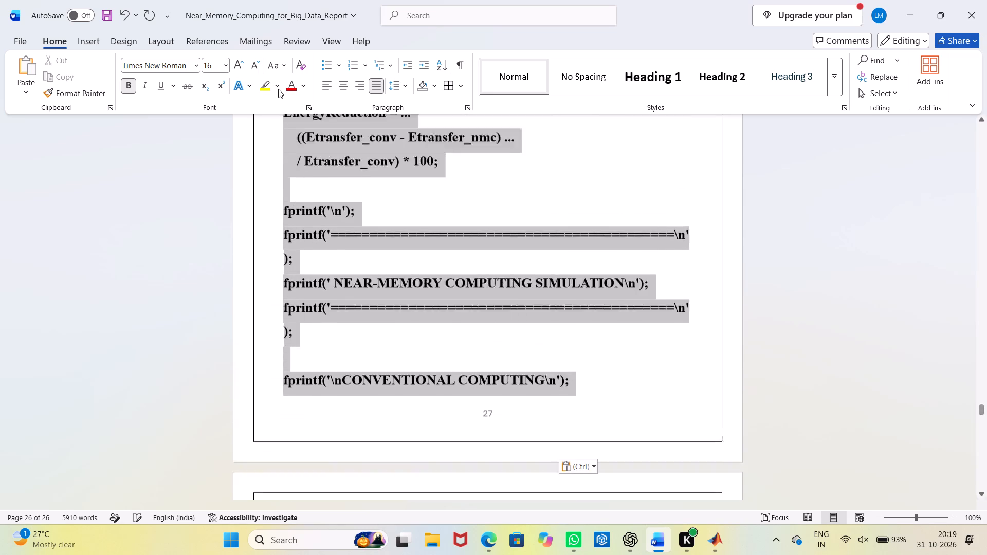
pyautogui.moveTo(278, 89); pyautogui.dragTo(273, 112)
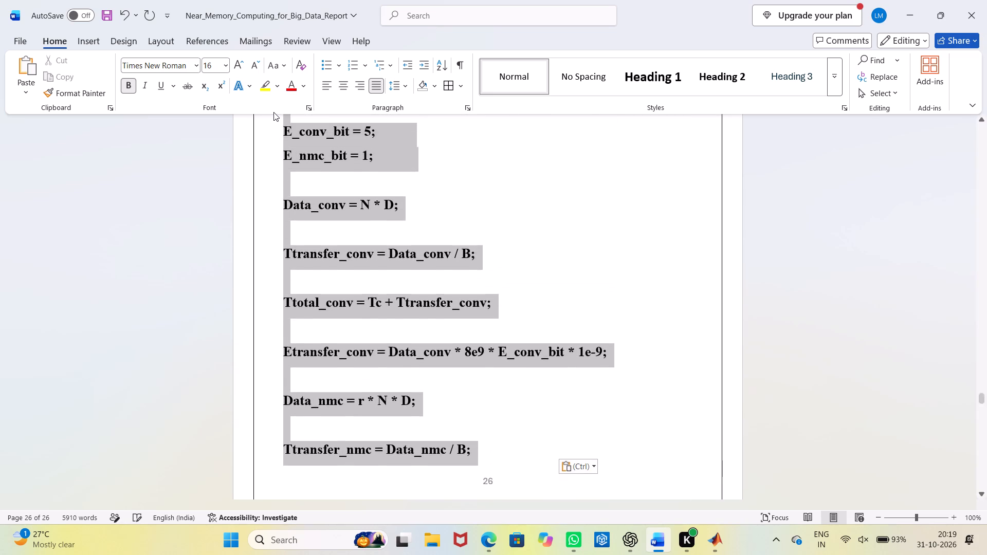
pyautogui.moveTo(273, 112); pyautogui.dragTo(282, 286)
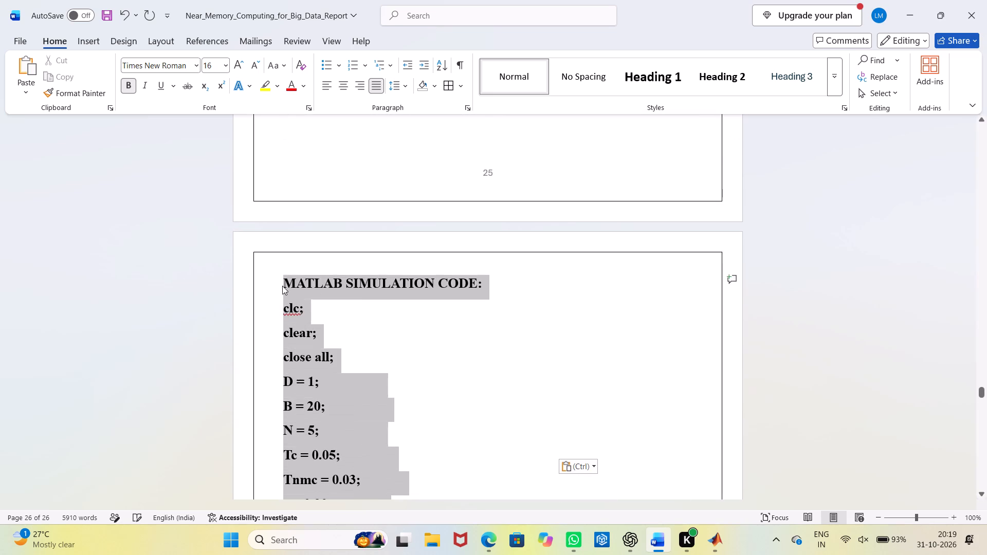
pyautogui.moveTo(282, 286); pyautogui.dragTo(280, 309)
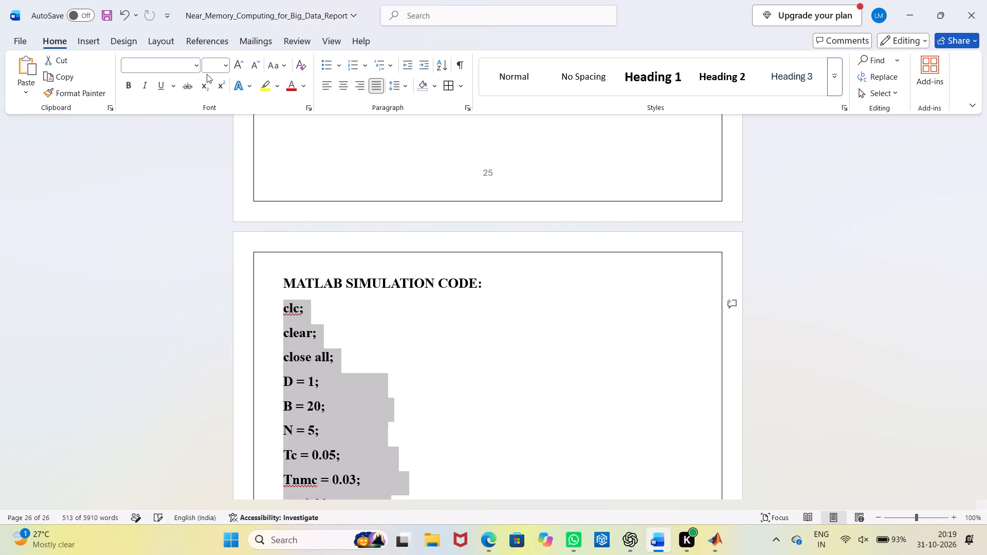
pyautogui.click(176, 64)
pyautogui.write('TI')
pyautogui.press('Return')
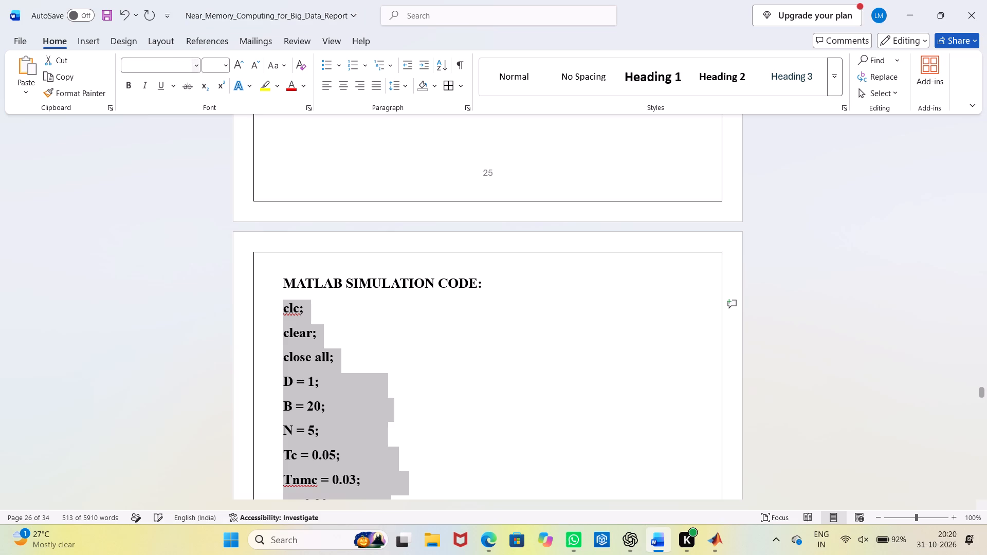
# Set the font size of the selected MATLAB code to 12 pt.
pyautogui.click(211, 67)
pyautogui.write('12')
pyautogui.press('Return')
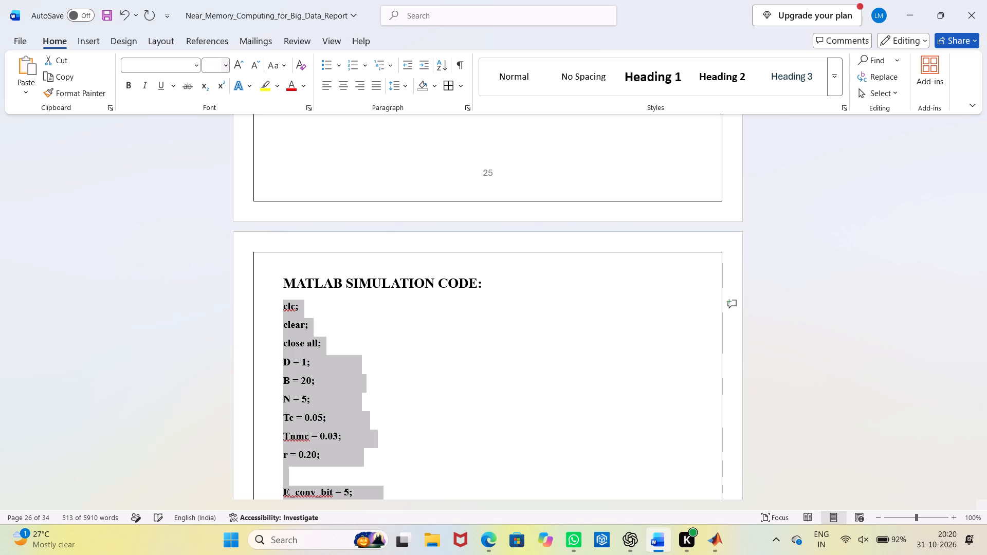
# Set the line spacing of the selected MATLAB code to 1.15.
pyautogui.click(405, 82)
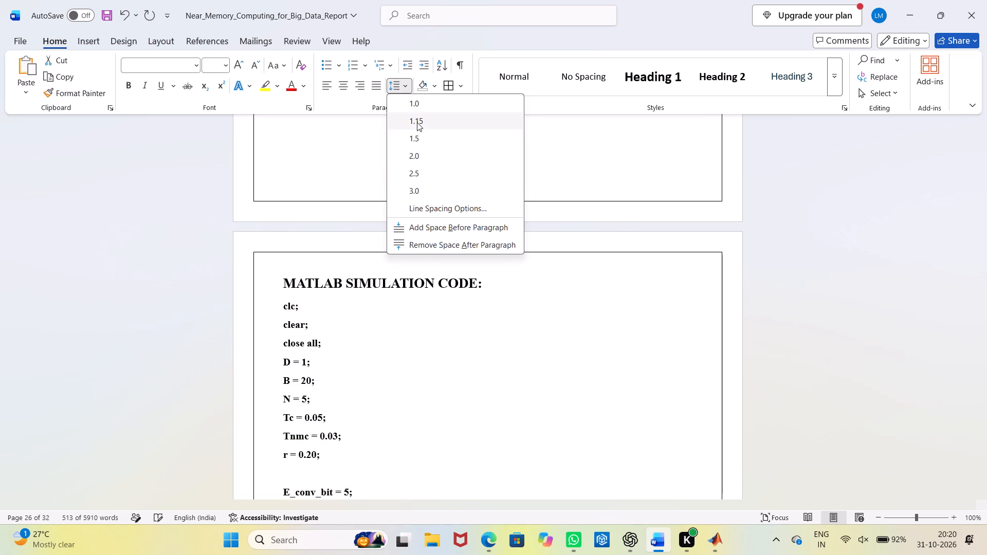
pyautogui.click(417, 122)
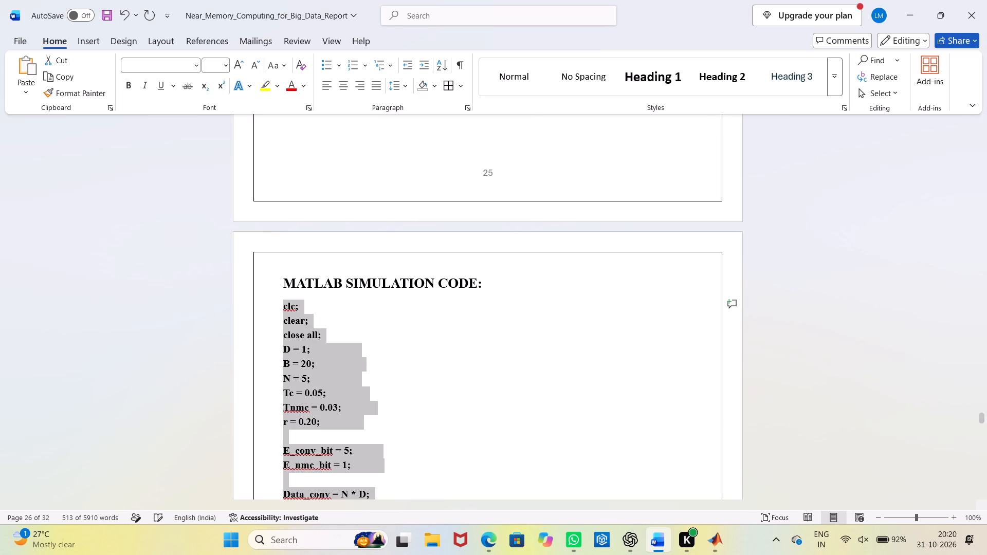
# Set the font size of the MATLAB code to 10 pt and deselect it.
pyautogui.click(223, 67)
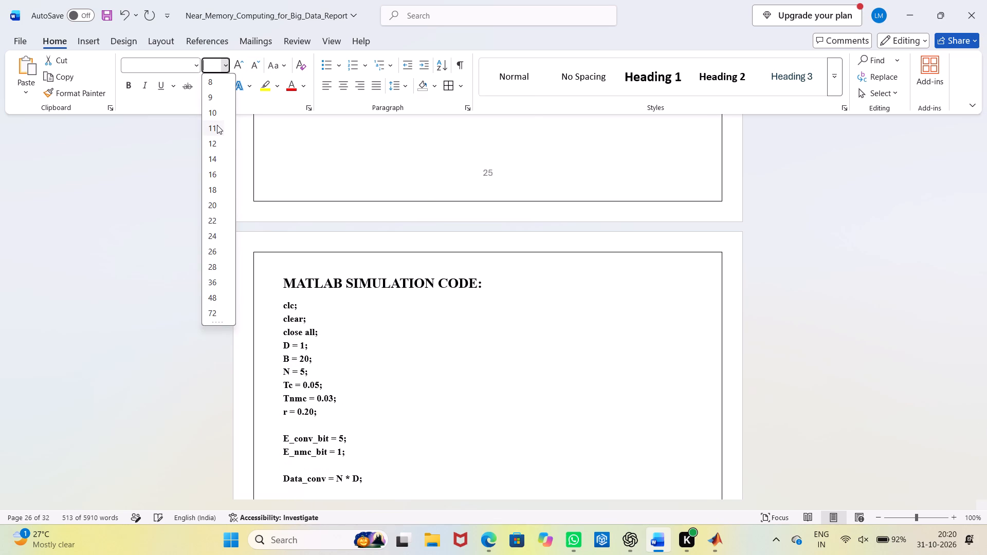
pyautogui.click(219, 112)
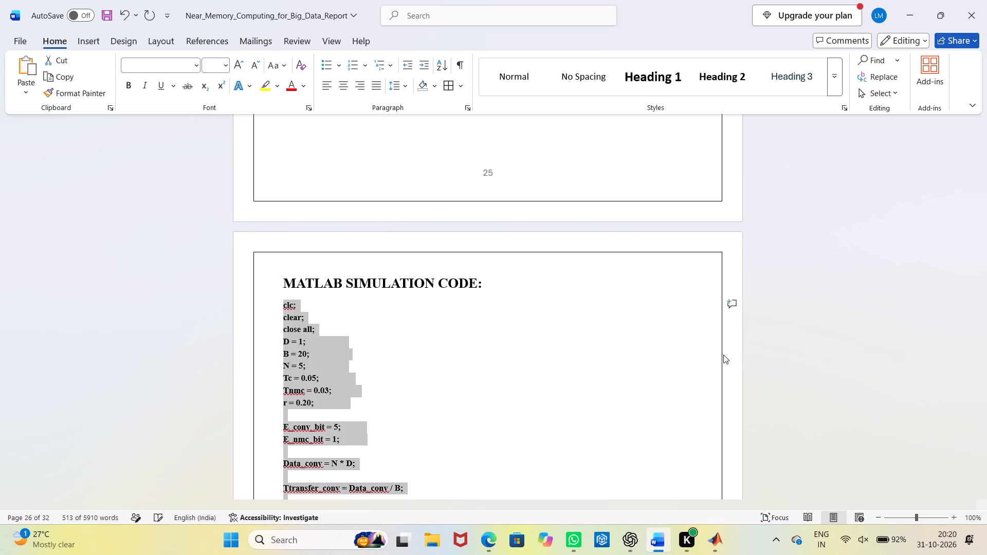
pyautogui.click(818, 312)
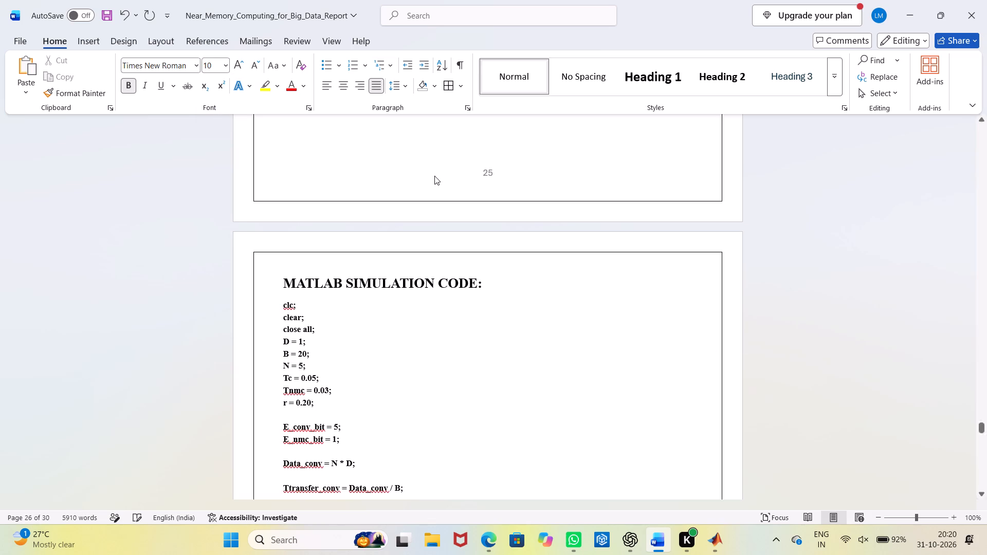
# Review the layout of the reformatted code through to the last page of the report.
pyautogui.scroll(-12, 484, 293)
pyautogui.scroll(-14, 485, 298)
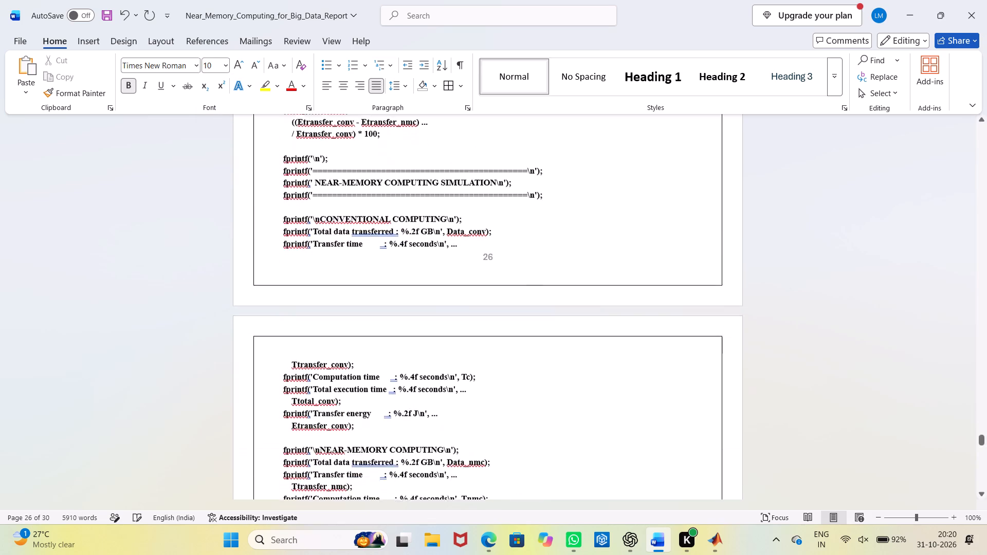
pyautogui.scroll(-16, 485, 299)
pyautogui.scroll(-12, 485, 299)
pyautogui.scroll(-13, 485, 299)
pyautogui.scroll(-16, 485, 299)
pyautogui.scroll(-18, 485, 299)
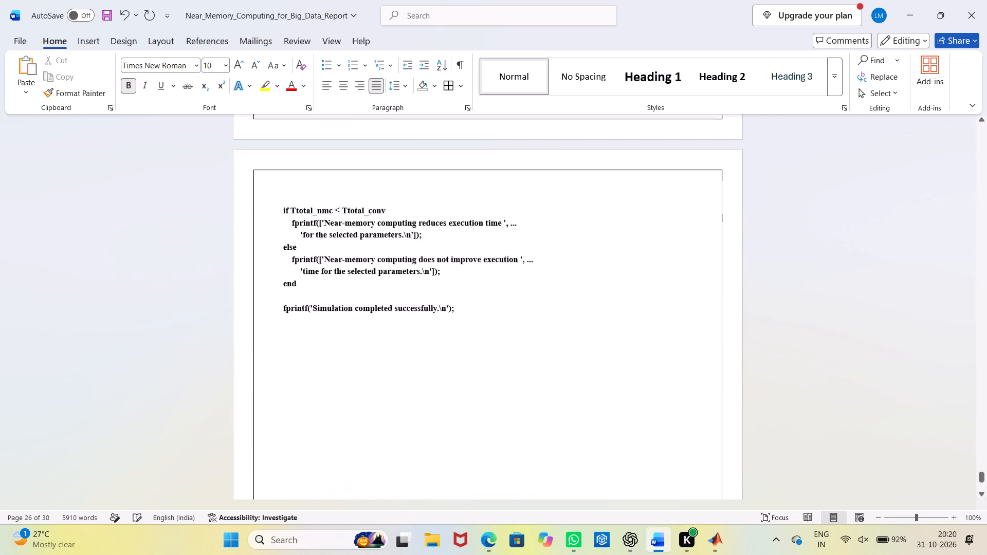
pyautogui.scroll(-12, 485, 299)
pyautogui.scroll(13, 485, 299)
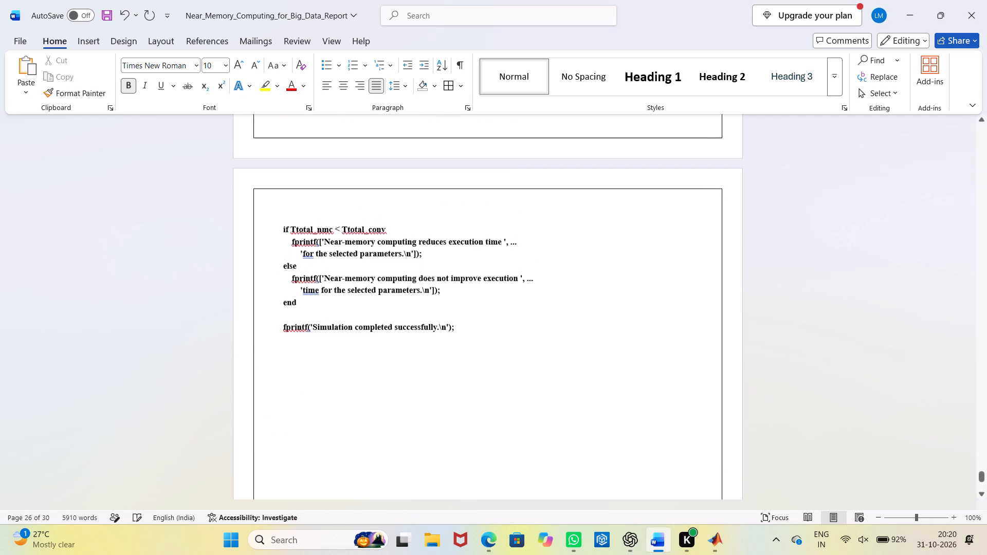
pyautogui.scroll(-6, 485, 299)
pyautogui.scroll(6, 485, 299)
pyautogui.scroll(-20, 485, 299)
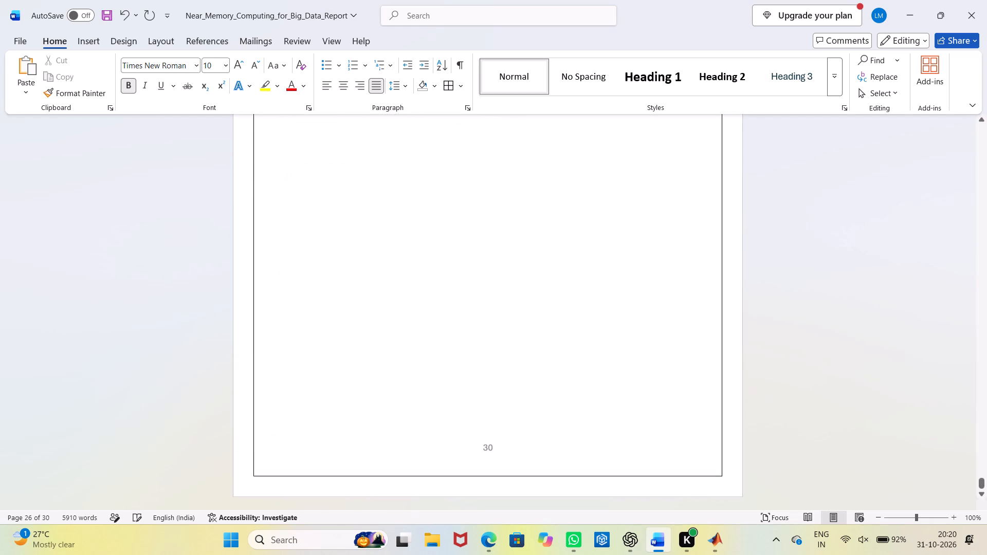
pyautogui.scroll(-3, 485, 299)
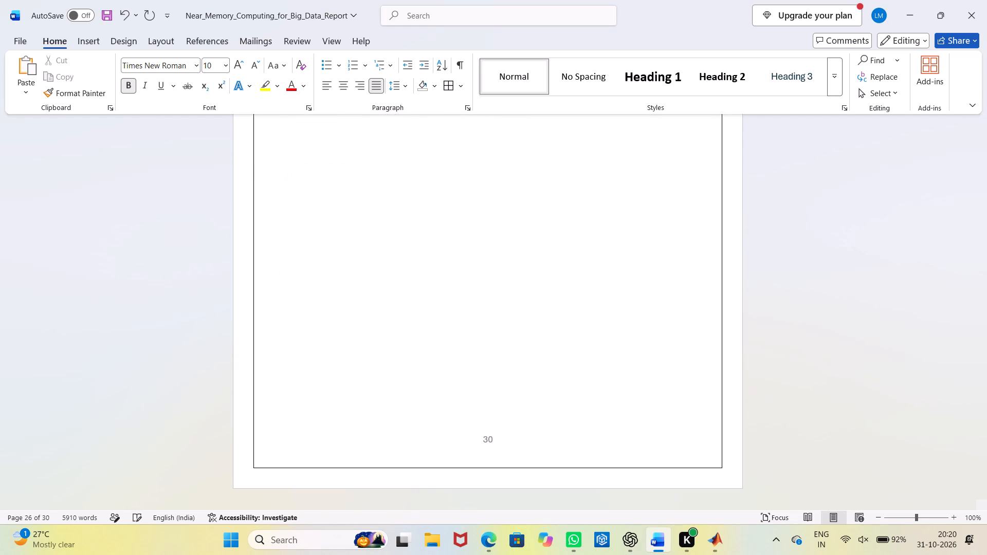
# Insert the pictures IMAGE 1 to IMAGE 5 from the VISHAL_CAMP folder in Downloads on the line below the last code line.
pyautogui.scroll(11, 485, 299)
pyautogui.click(493, 276)
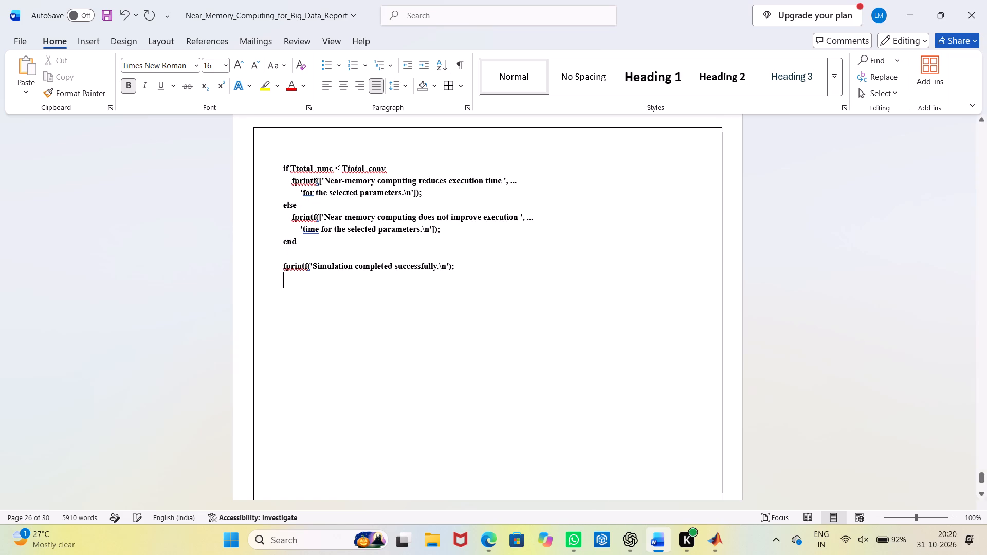
pyautogui.click(96, 45)
pyautogui.click(143, 84)
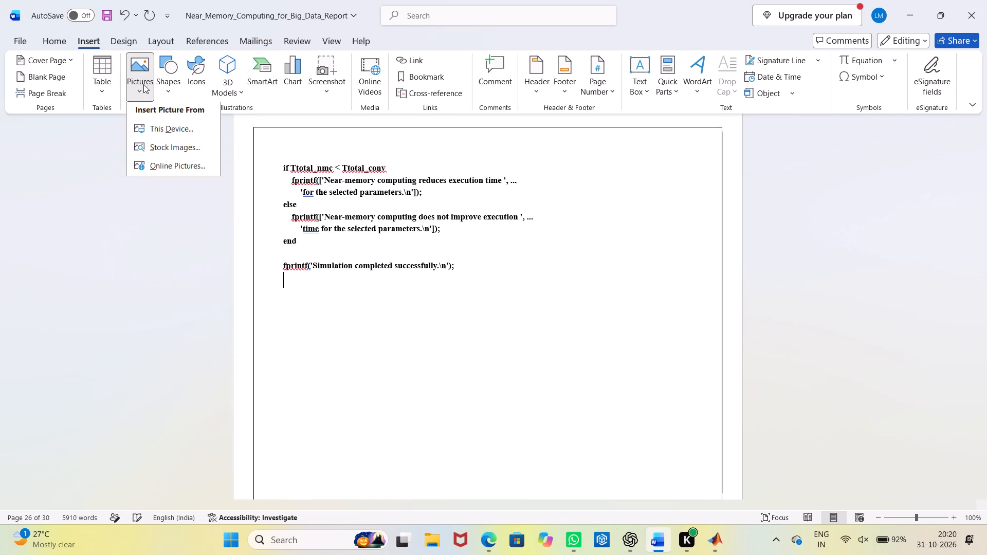
pyautogui.click(176, 135)
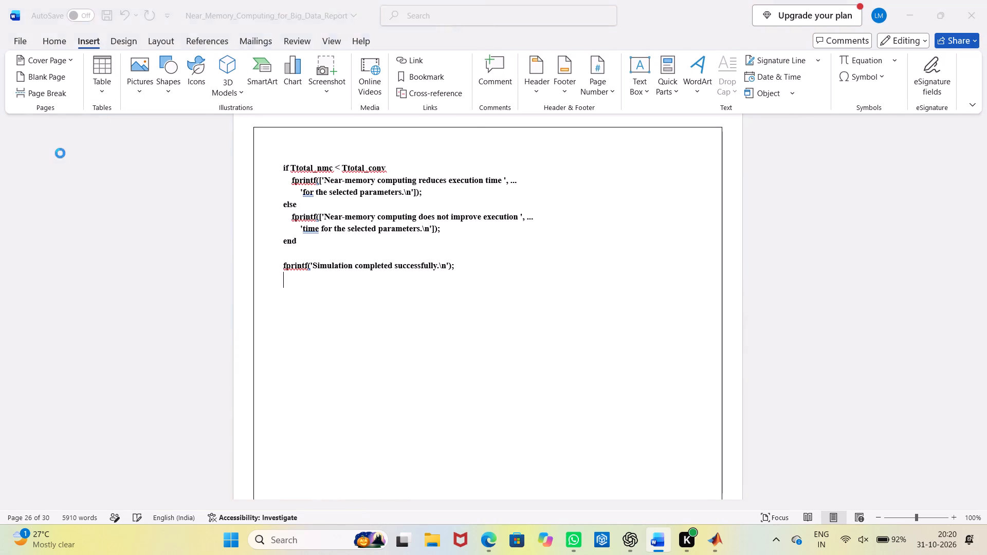
pyautogui.doubleClick(181, 117)
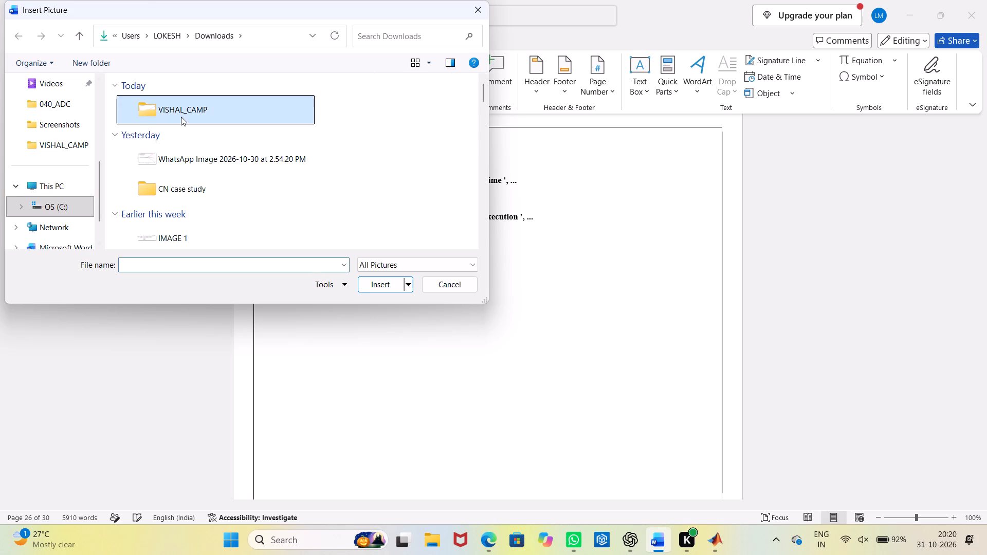
pyautogui.click(193, 196)
pyautogui.keyDown('ctrl'); pyautogui.click(187, 178); pyautogui.keyUp('ctrl')
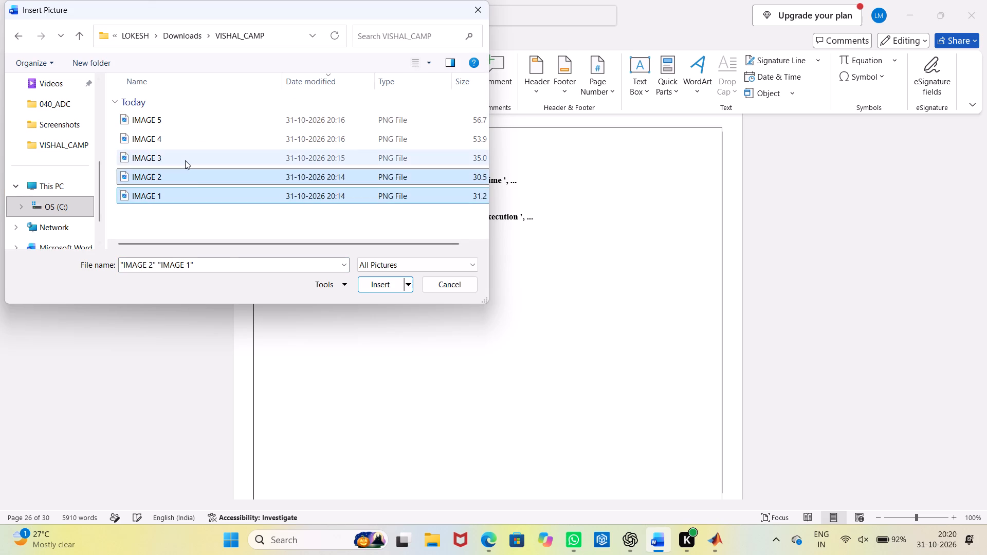
pyautogui.keyDown('ctrl'); pyautogui.click(185, 160); pyautogui.keyUp('ctrl')
pyautogui.keyDown('ctrl'); pyautogui.click(178, 130); pyautogui.keyUp('ctrl')
pyautogui.keyDown('ctrl'); pyautogui.click(178, 138); pyautogui.keyUp('ctrl')
pyautogui.keyDown('ctrl'); pyautogui.click(177, 120); pyautogui.keyUp('ctrl')
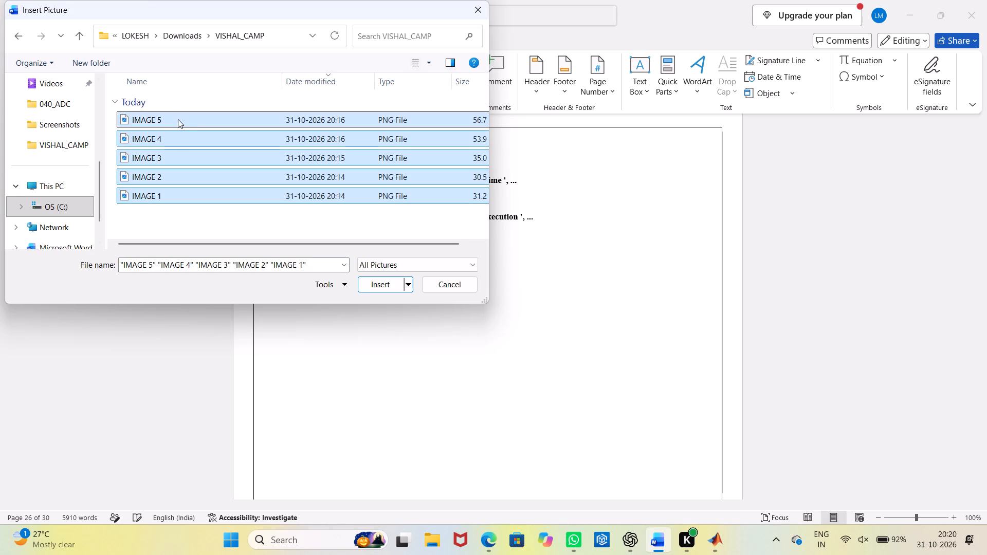
pyautogui.click(383, 284)
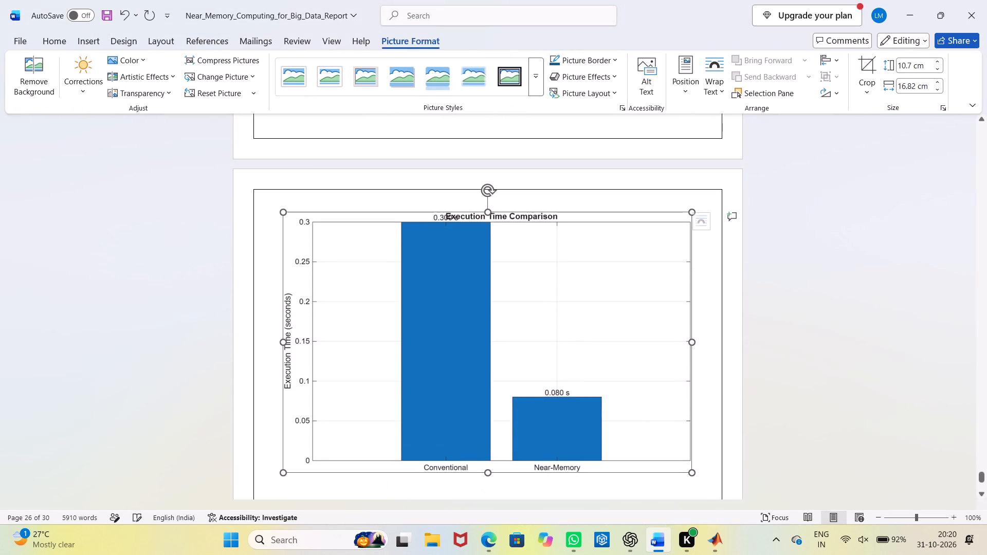
# Shrink the Execution Time vs Number of Data Passes chart proportionally to about three quarters of its inserted width.
pyautogui.scroll(20, 393, 307)
pyautogui.scroll(14, 393, 307)
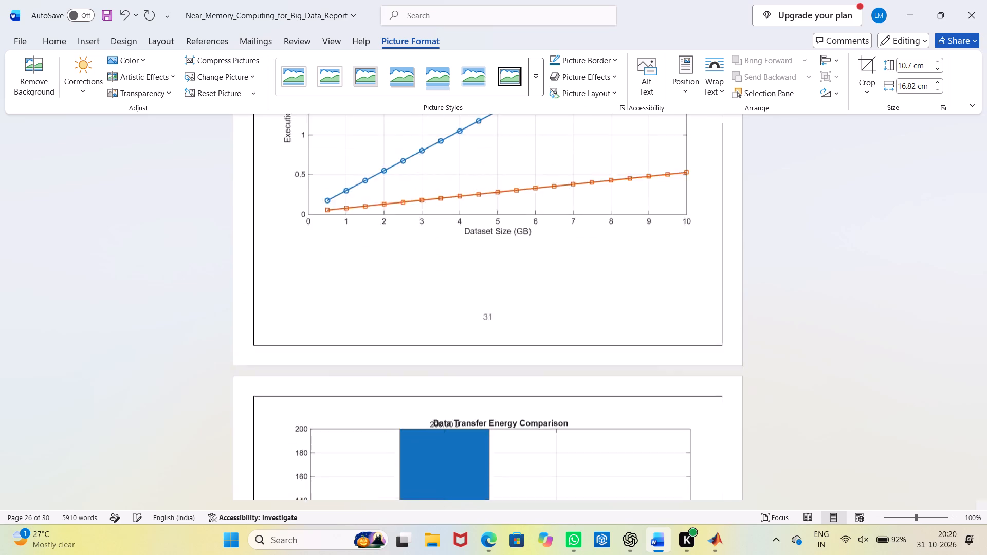
pyautogui.scroll(20, 393, 307)
pyautogui.scroll(17, 393, 307)
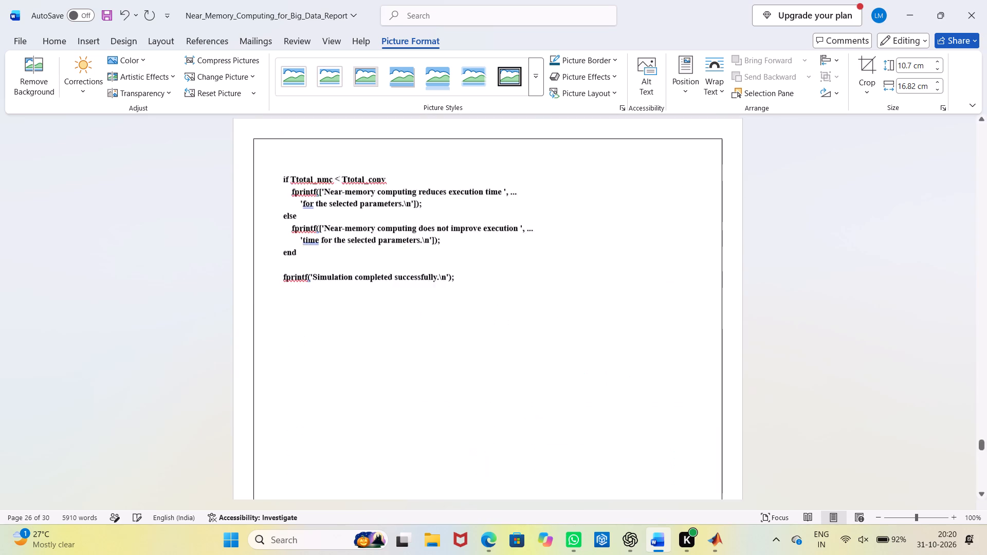
pyautogui.scroll(5, 393, 307)
pyautogui.scroll(-20, 393, 307)
pyautogui.scroll(-8, 393, 307)
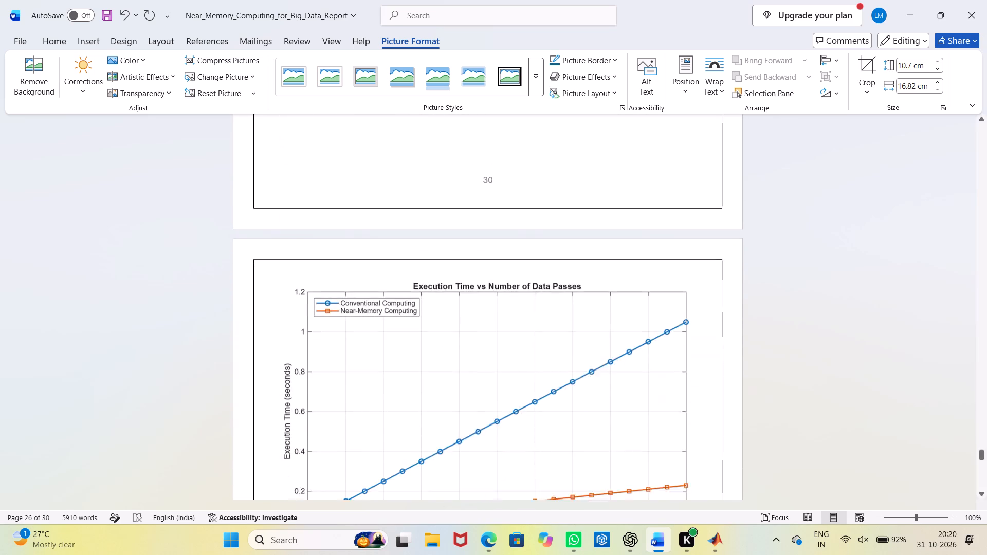
pyautogui.click(404, 306)
pyautogui.scroll(-5, 593, 346)
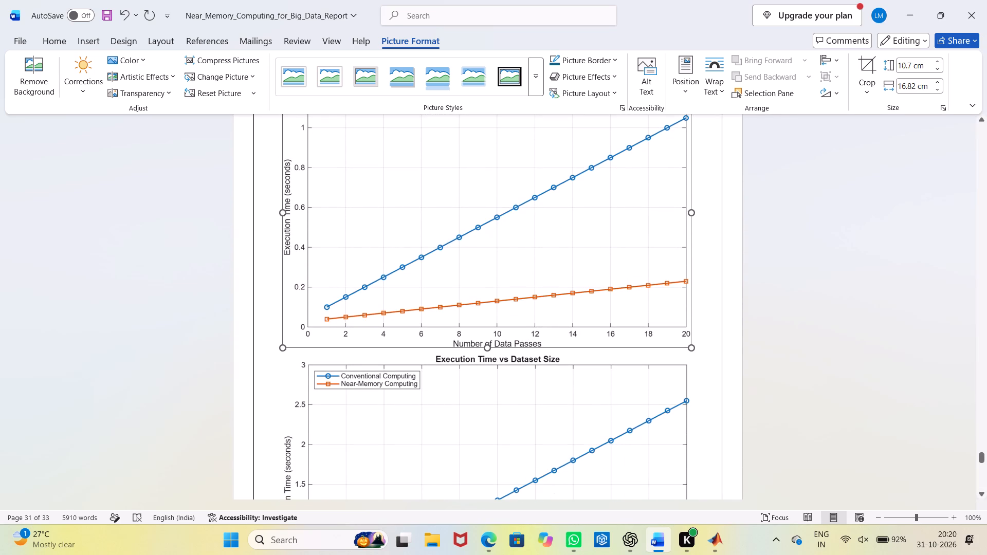
pyautogui.moveTo(690, 348); pyautogui.dragTo(599, 242)
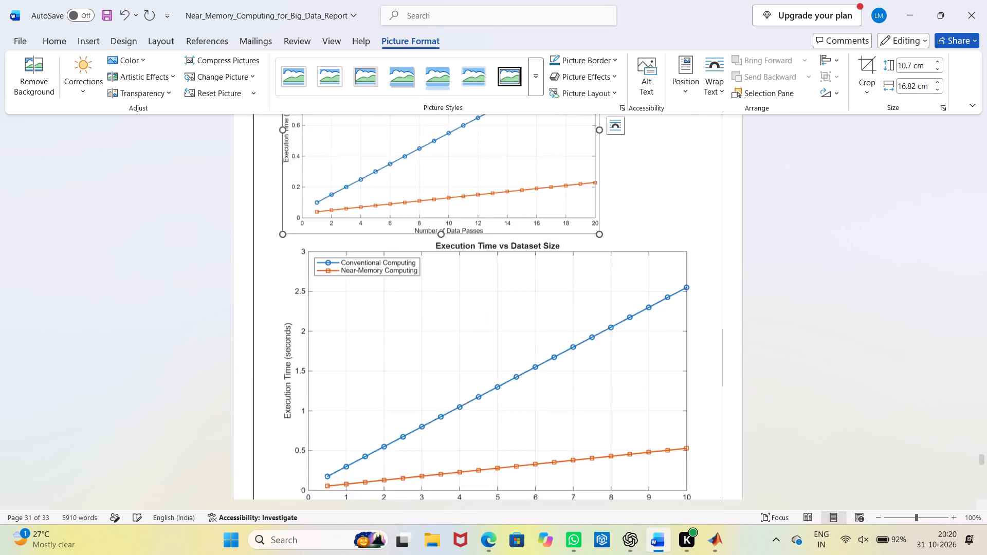
# Shrink the Execution Time vs Dataset Size chart proportionally to about 9.2 cm high and 13.9 cm wide.
pyautogui.click(646, 415)
pyautogui.scroll(-5, 646, 396)
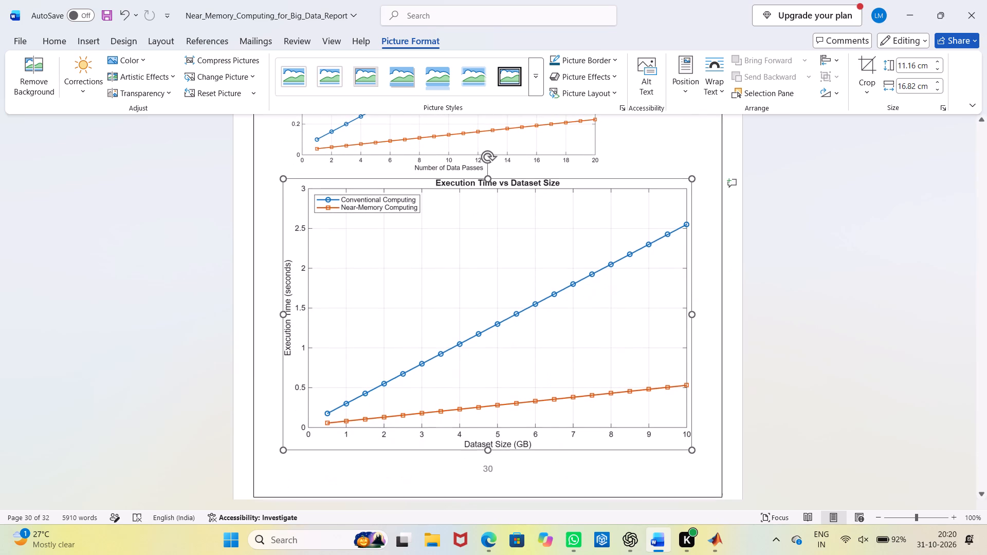
pyautogui.moveTo(693, 450); pyautogui.dragTo(619, 339)
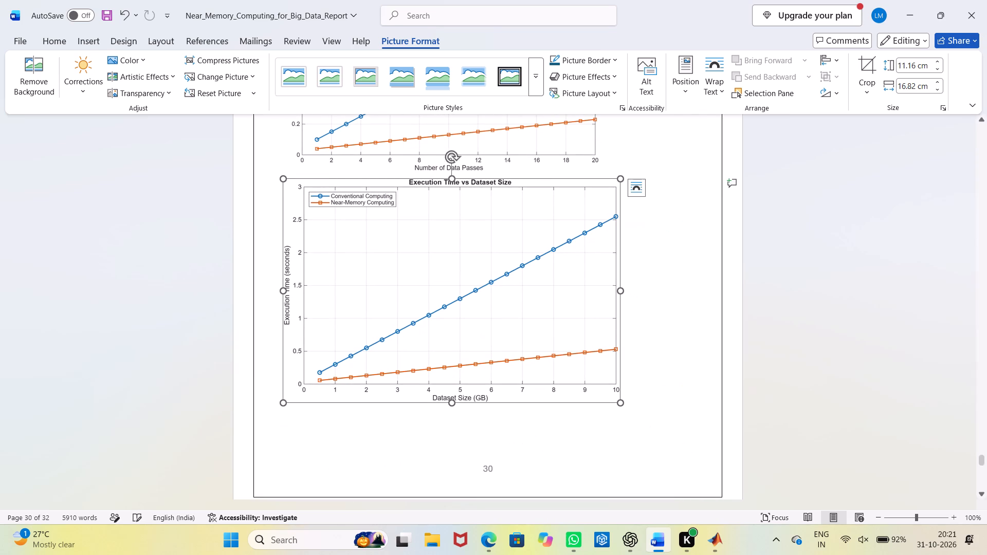
# Examine the remaining inserted bar charts for their size and placement on the following pages.
pyautogui.scroll(-4, 541, 338)
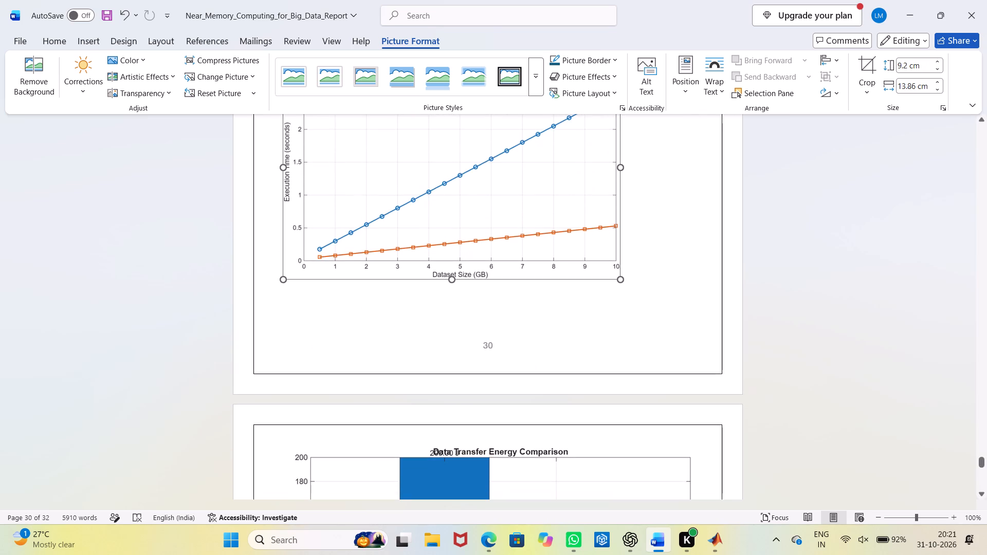
pyautogui.scroll(-6, 574, 325)
pyautogui.click(564, 360)
pyautogui.scroll(-5, 607, 393)
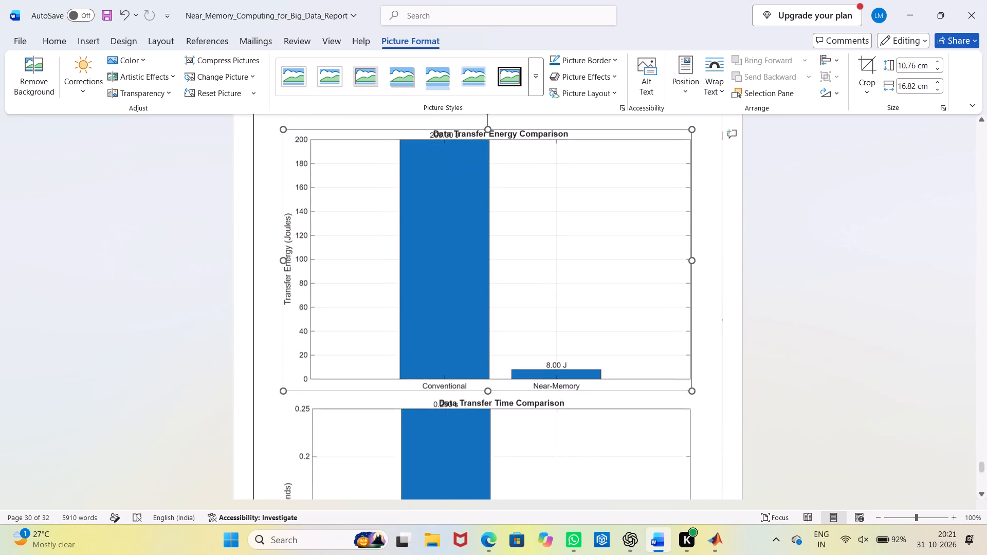
pyautogui.scroll(-20, 672, 372)
pyautogui.scroll(-9, 672, 372)
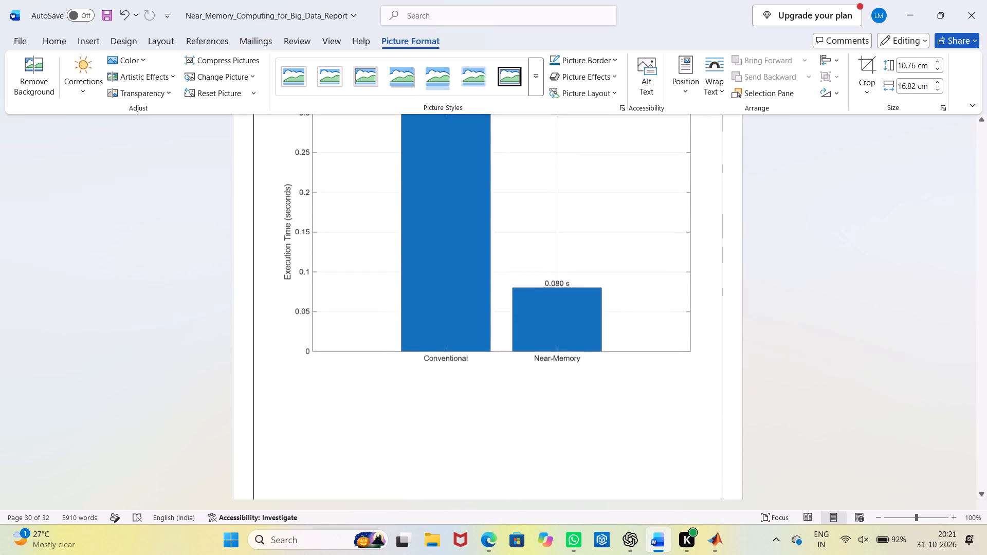
pyautogui.scroll(-7, 660, 380)
pyautogui.scroll(20, 660, 380)
pyautogui.scroll(2, 660, 380)
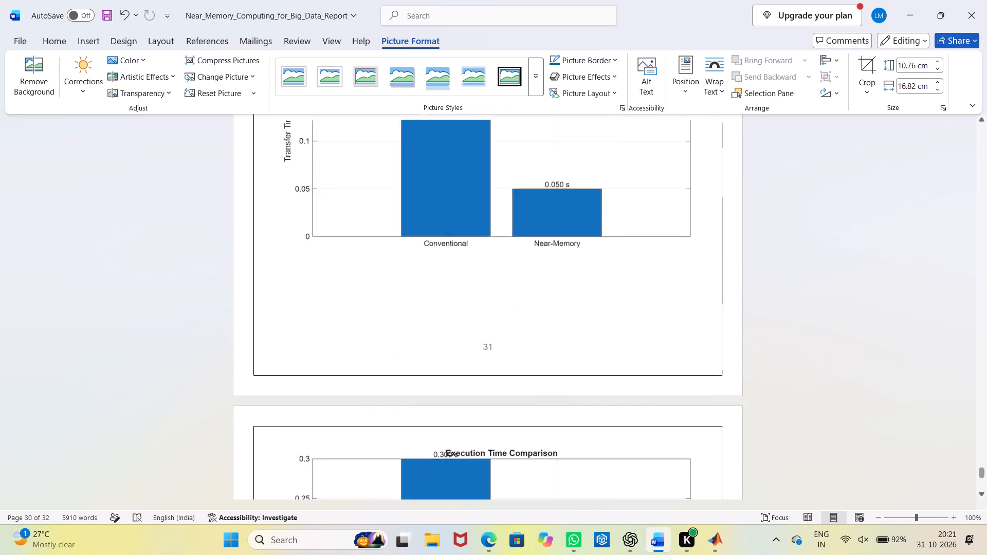
pyautogui.scroll(20, 660, 380)
pyautogui.scroll(11, 660, 380)
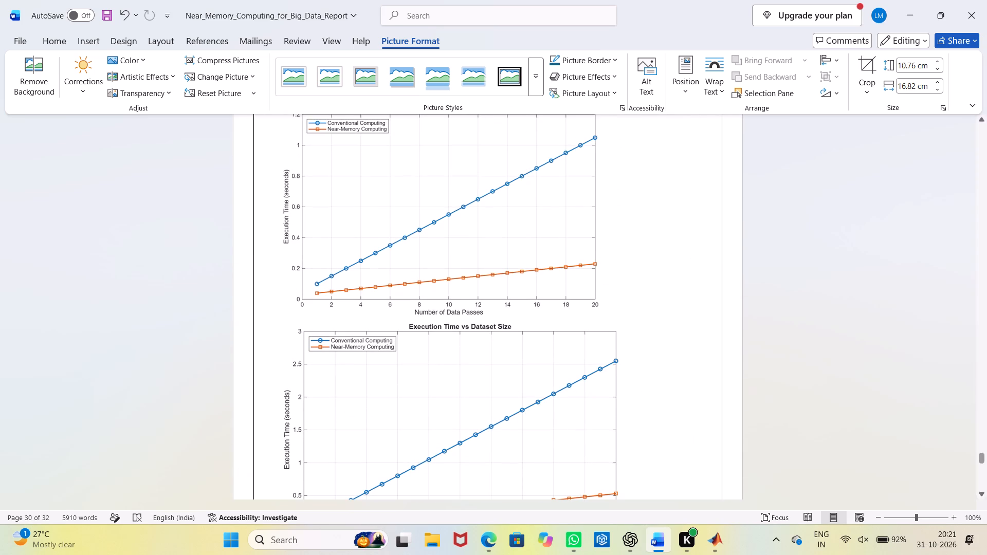
# Centre the paragraph holding the inserted charts, working from the Execution Time vs Dataset Size chart.
pyautogui.click(519, 369)
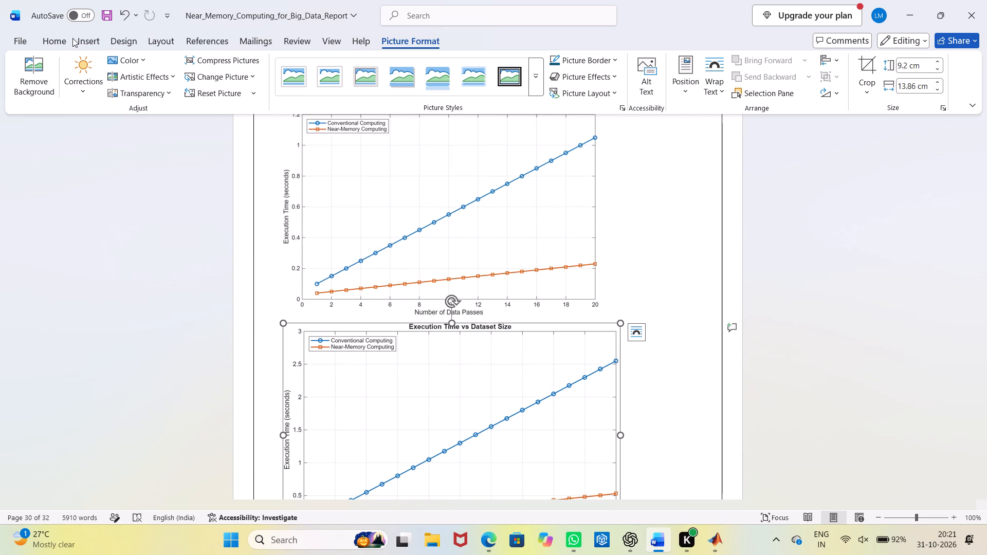
pyautogui.click(71, 38)
pyautogui.click(342, 81)
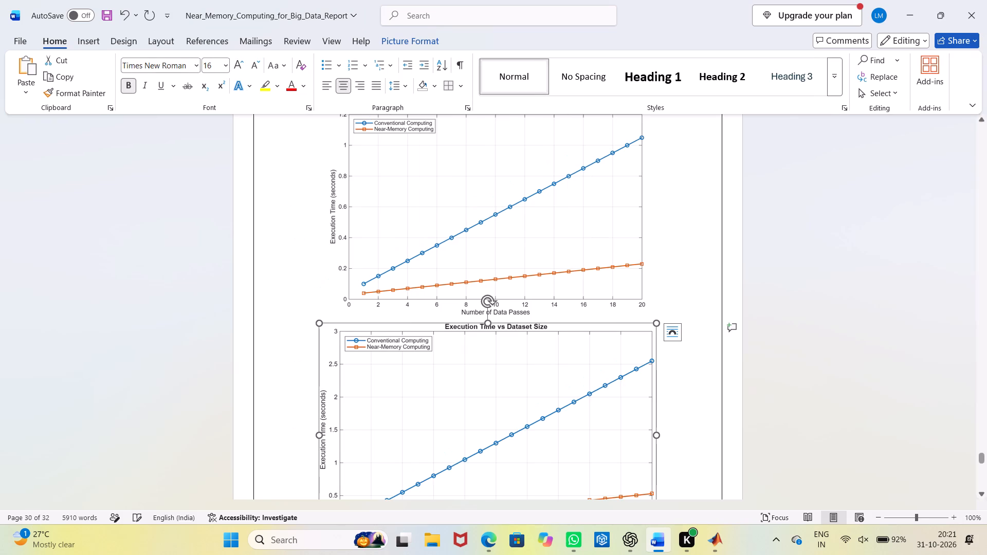
# Enlarge the Execution Time vs Dataset Size chart slightly and proportionally, keeping it on the same page as the Data Passes chart.
pyautogui.click(458, 244)
pyautogui.scroll(-2, 458, 244)
pyautogui.scroll(10, 458, 244)
pyautogui.scroll(-16, 458, 244)
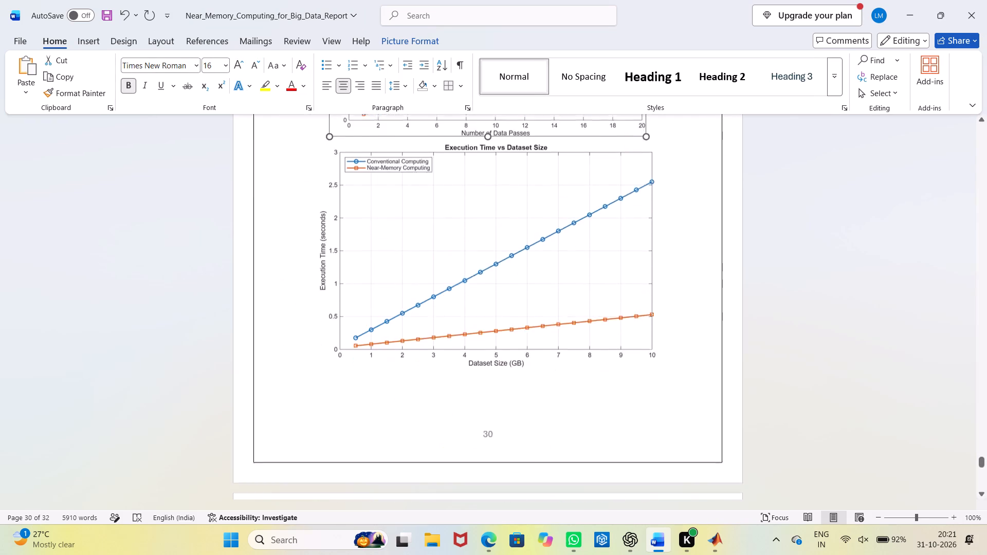
pyautogui.click(628, 251)
pyautogui.moveTo(654, 302); pyautogui.dragTo(659, 317)
pyautogui.scroll(7, 633, 303)
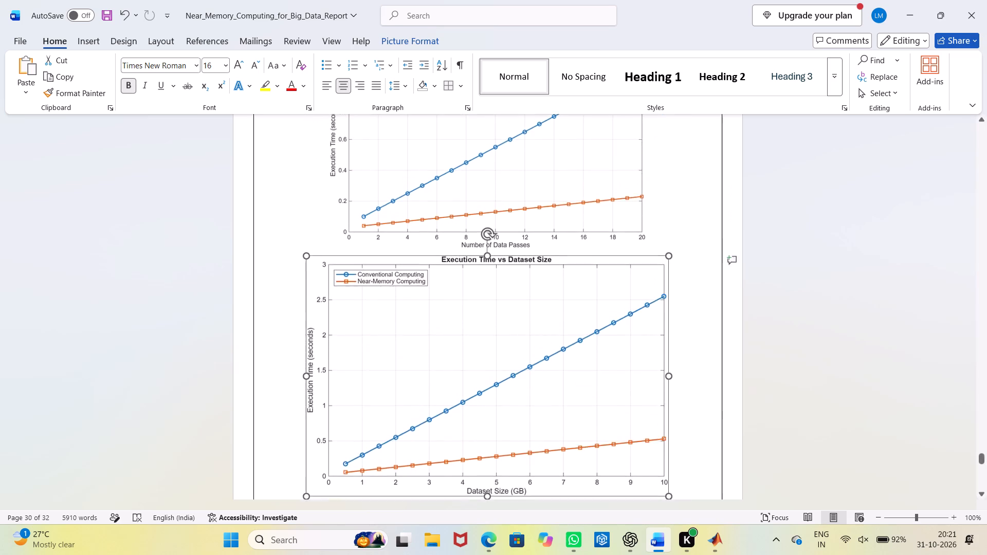
# Enlarge the Execution Time vs Number of Data Passes chart slightly and proportionally.
pyautogui.click(602, 230)
pyautogui.moveTo(647, 287); pyautogui.dragTo(651, 294)
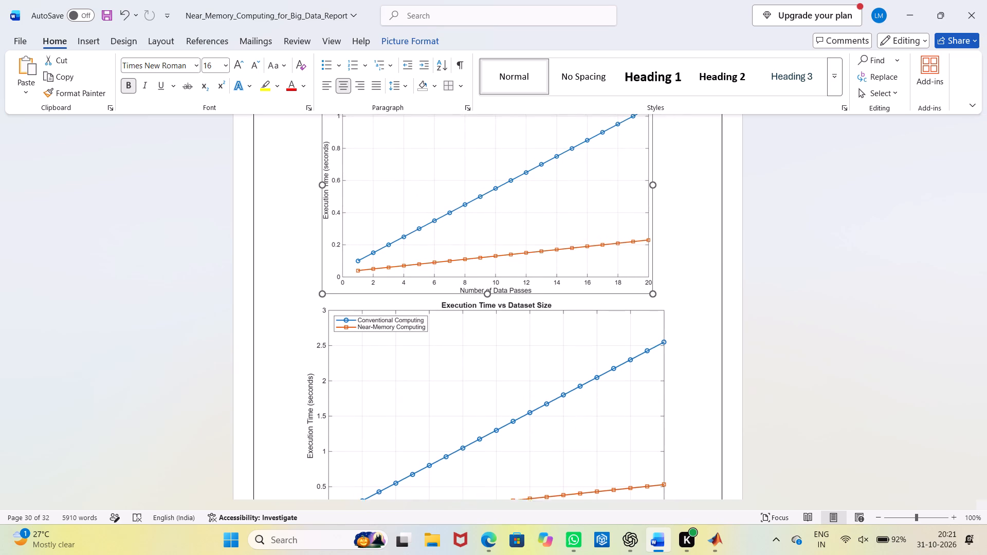
pyautogui.moveTo(651, 294); pyautogui.dragTo(652, 297)
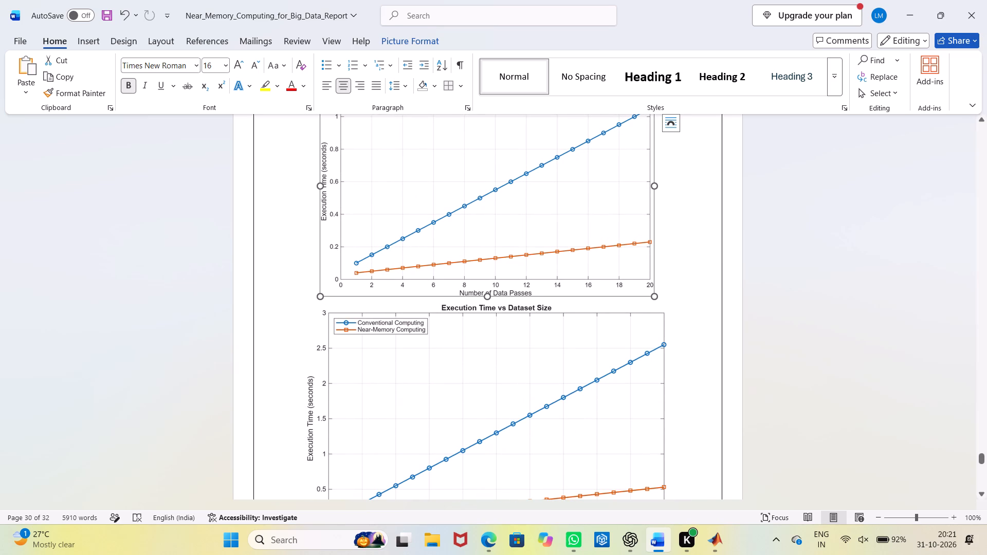
pyautogui.click(829, 302)
# Add a new line reading RESULTS between the code's last fprintf line and the Execution Time vs Number of Data Passes chart.
pyautogui.scroll(9, 689, 338)
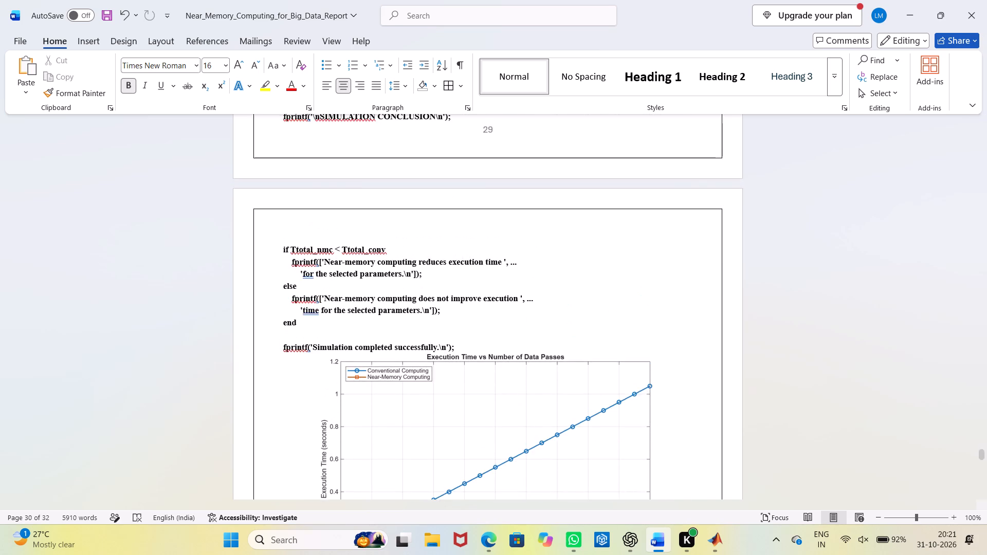
pyautogui.scroll(-20, 689, 338)
pyautogui.scroll(18, 689, 338)
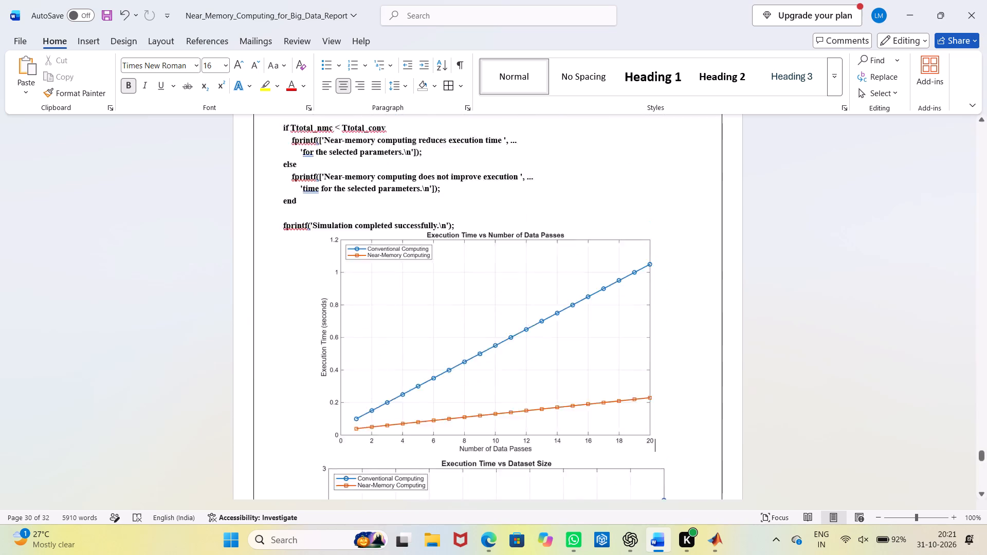
pyautogui.click(478, 282)
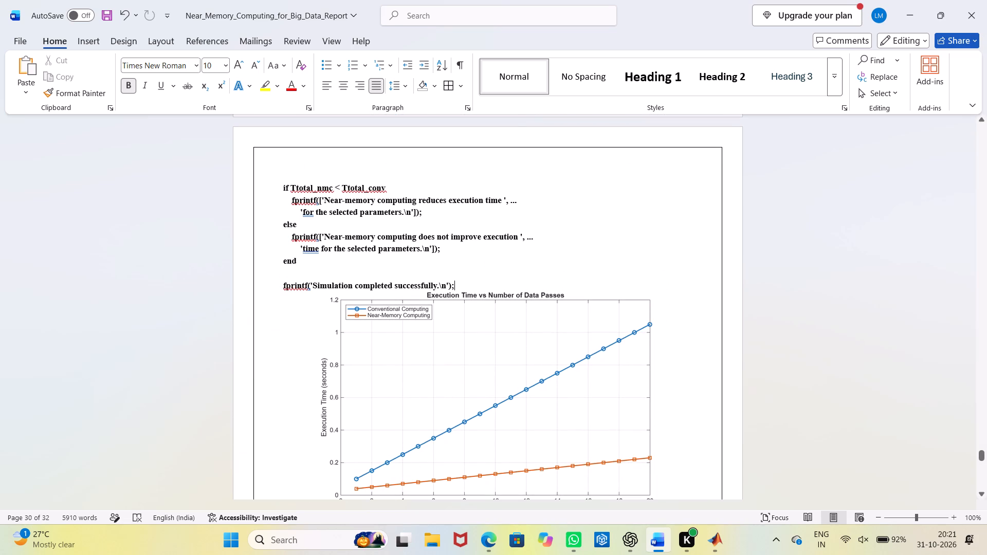
pyautogui.hotkey('shift', 'Return')
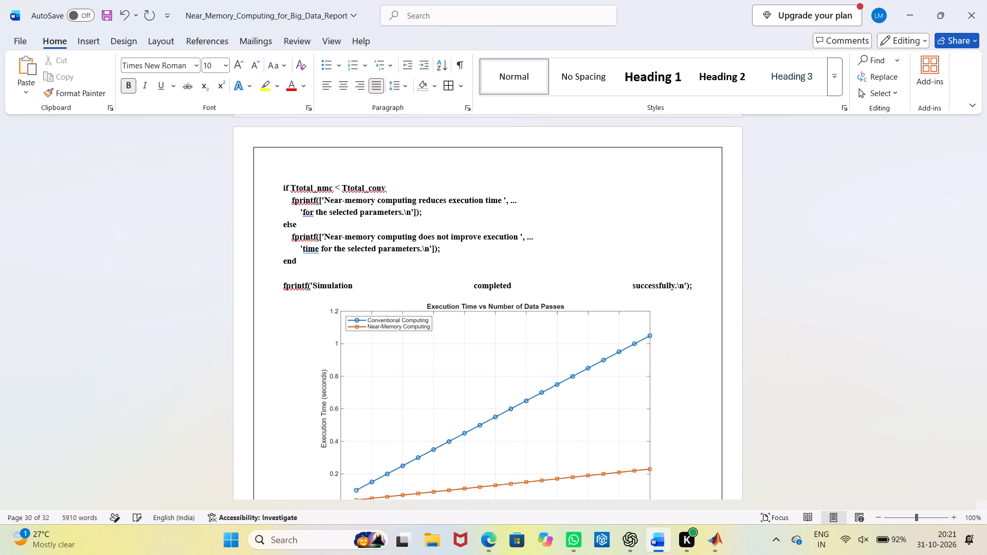
pyautogui.hotkey('ctrl', 'z')
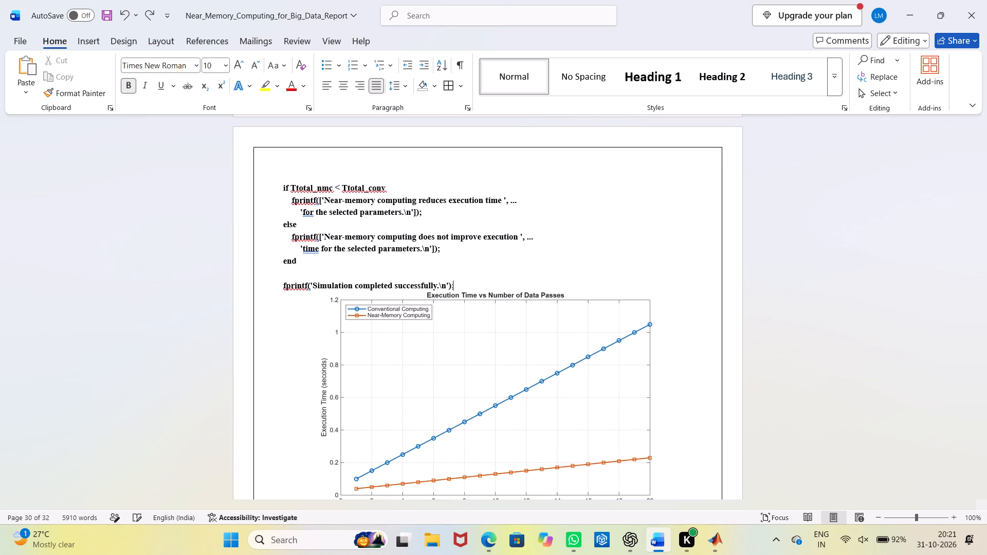
pyautogui.press('Return')
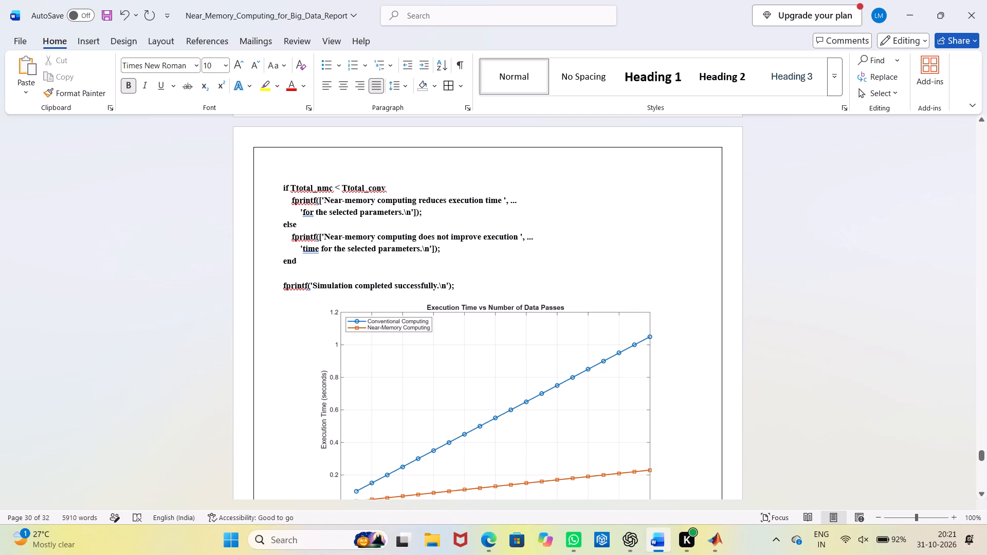
pyautogui.write('RES')
pyautogui.scroll(1, 446, 291)
pyautogui.write('ULTS')
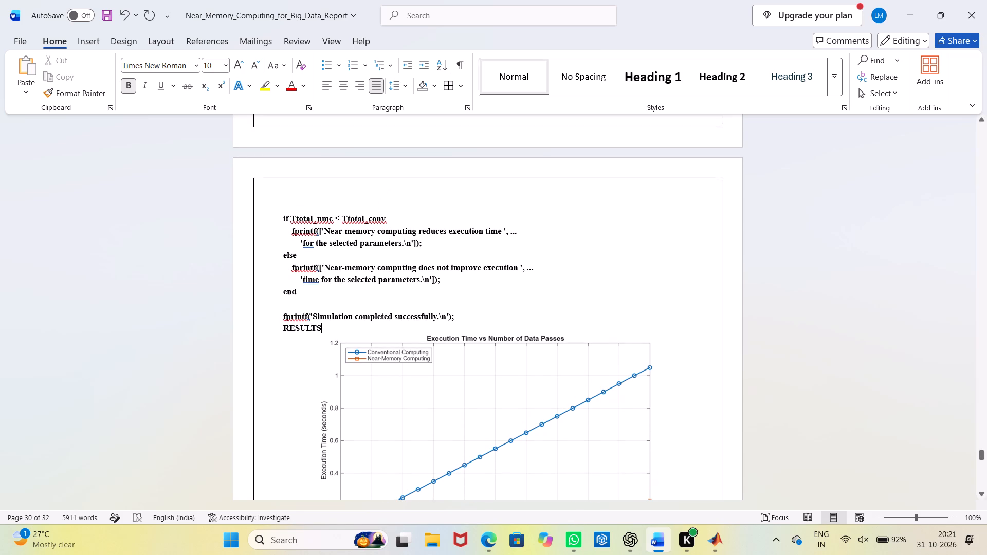
# Format the RESULTS heading at 16 pt and centre it.
pyautogui.moveTo(343, 327); pyautogui.dragTo(270, 332)
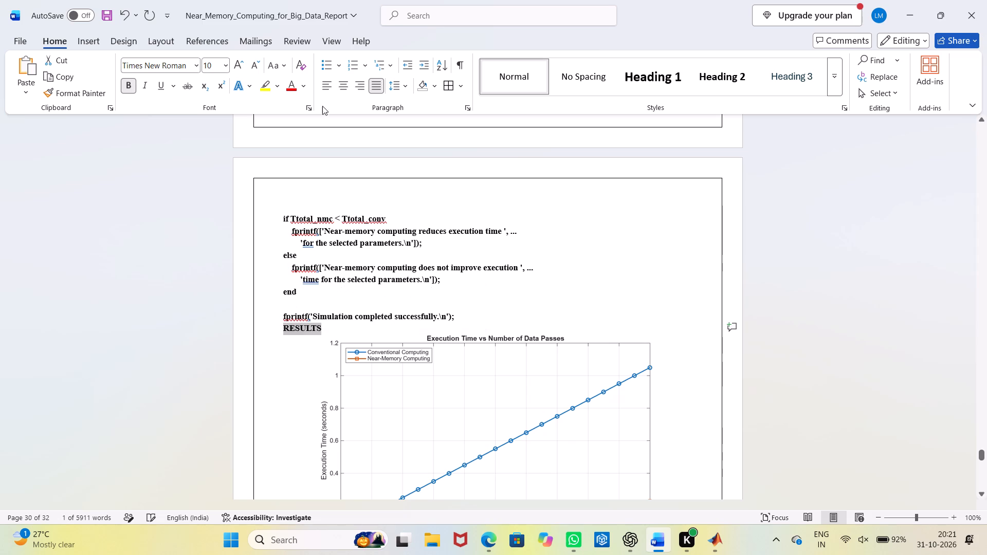
pyautogui.tripleClick(236, 67)
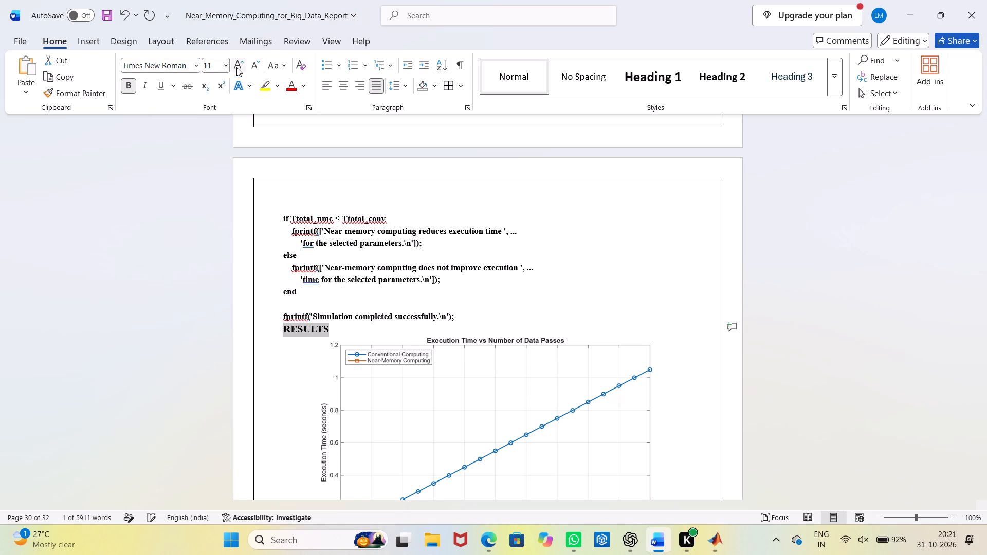
pyautogui.click(236, 67)
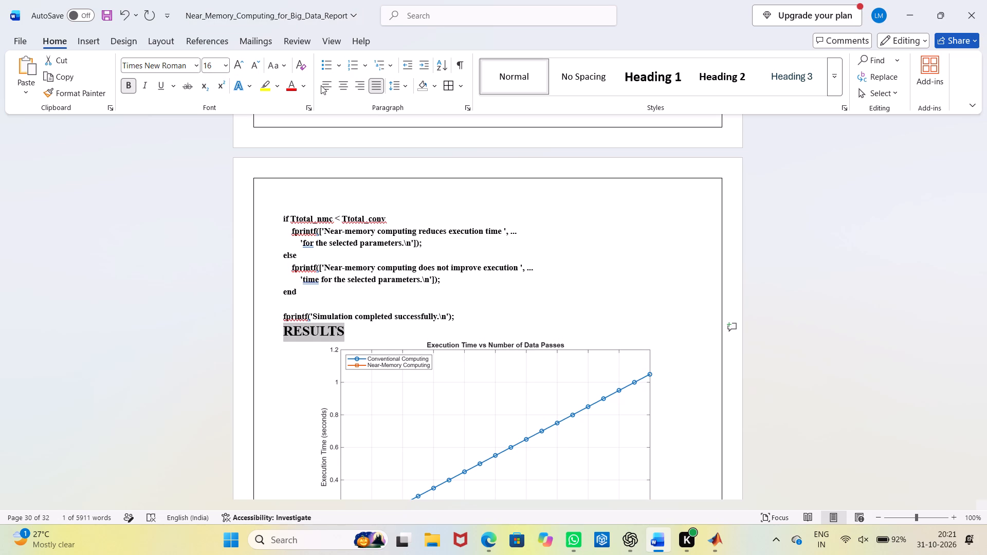
pyautogui.click(349, 89)
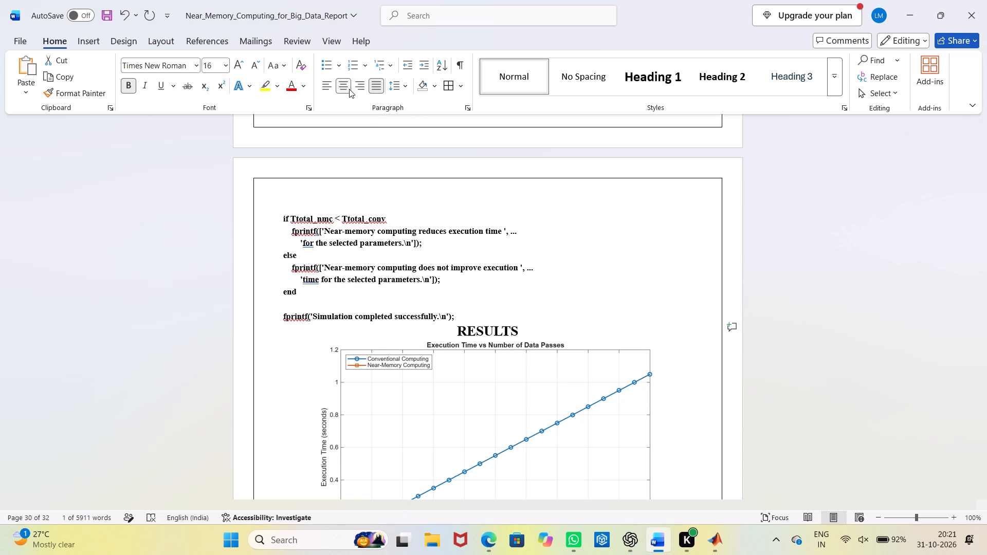
pyautogui.click(561, 330)
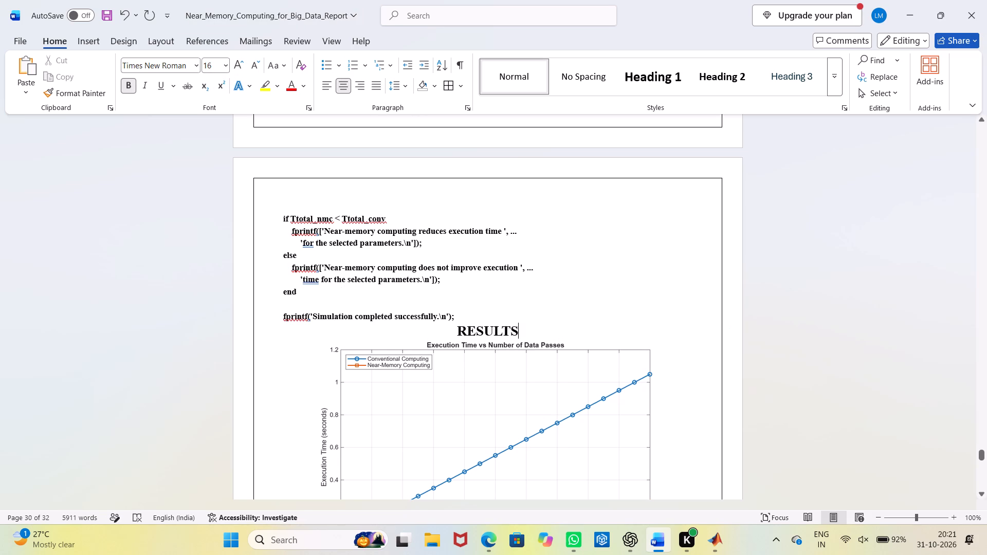
# Insert a blank line between the last line of code and the RESULTS heading.
pyautogui.click(465, 319)
pyautogui.press('Return')
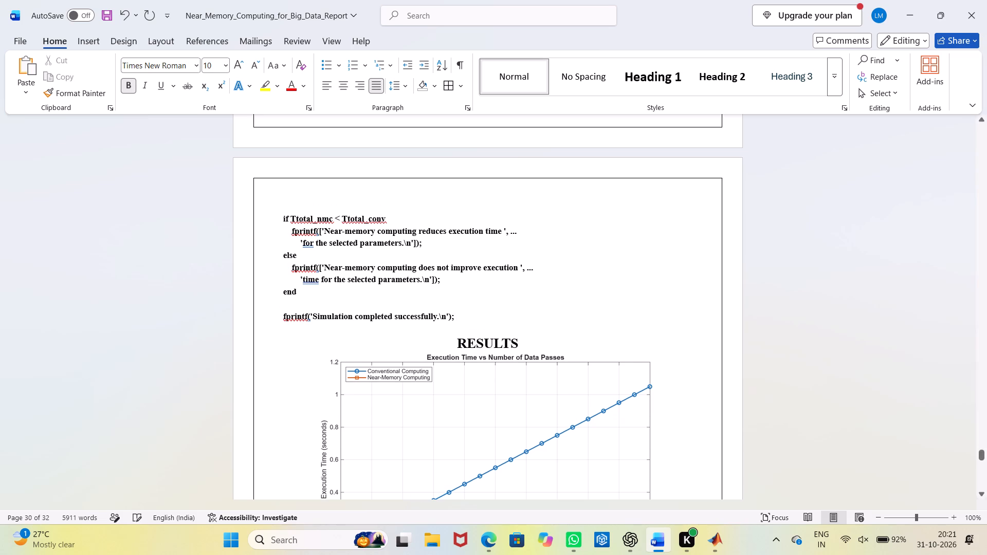
# Examine the chart pages from the RESULTS heading to the end of the report for size and page placement.
pyautogui.scroll(-20, 546, 337)
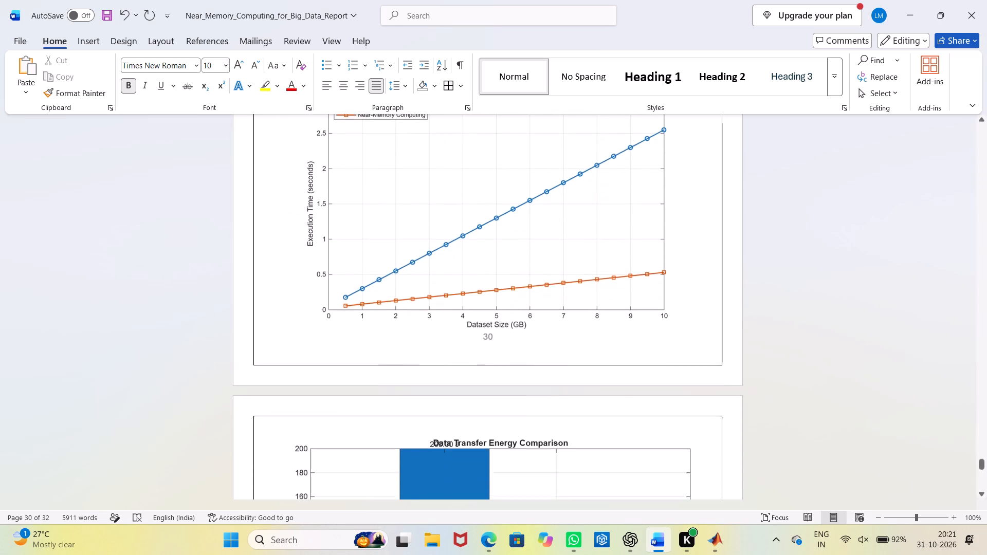
pyautogui.scroll(5, 546, 337)
pyautogui.scroll(-18, 546, 337)
pyautogui.scroll(-6, 546, 337)
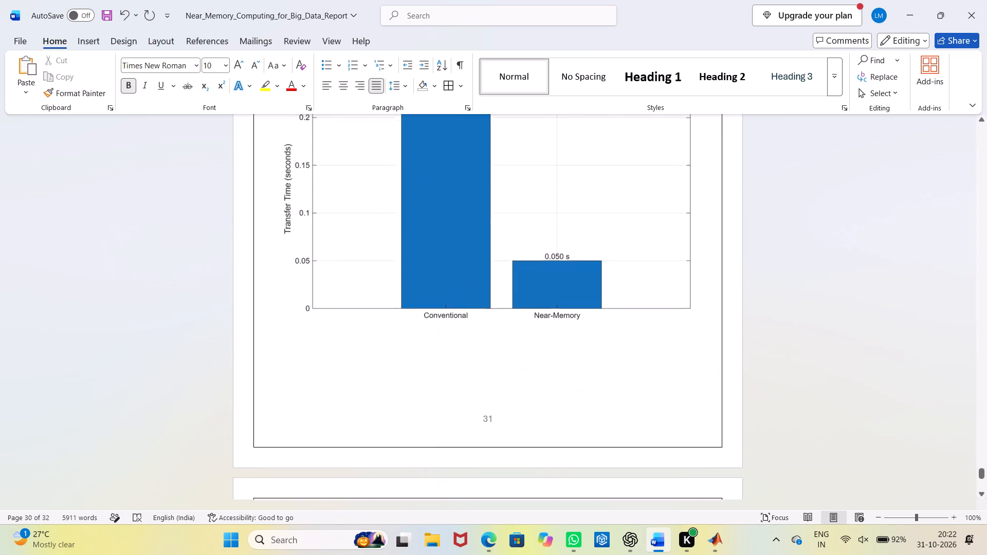
pyautogui.scroll(-13, 546, 337)
pyautogui.scroll(-19, 546, 337)
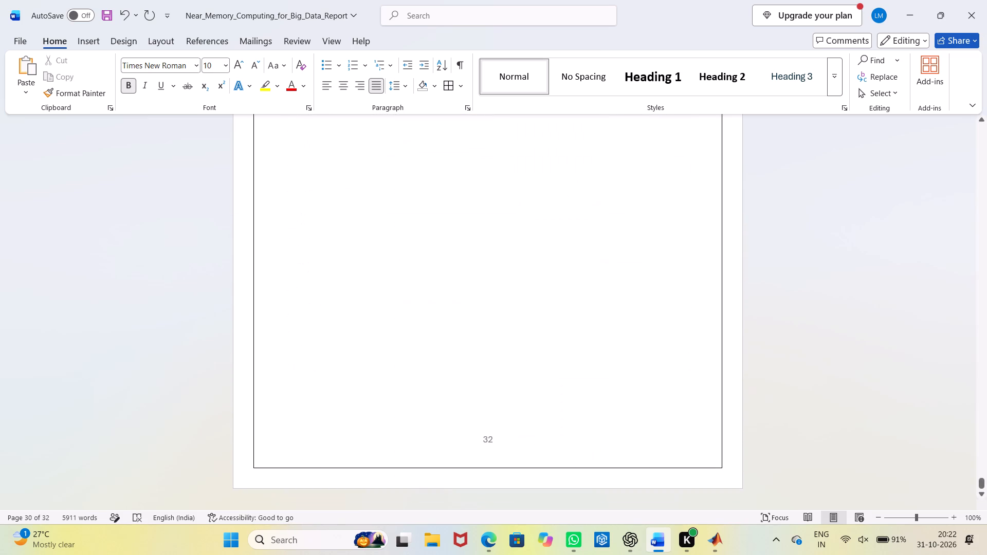
pyautogui.scroll(5, 776, 315)
pyautogui.scroll(20, 776, 315)
pyautogui.scroll(6, 776, 315)
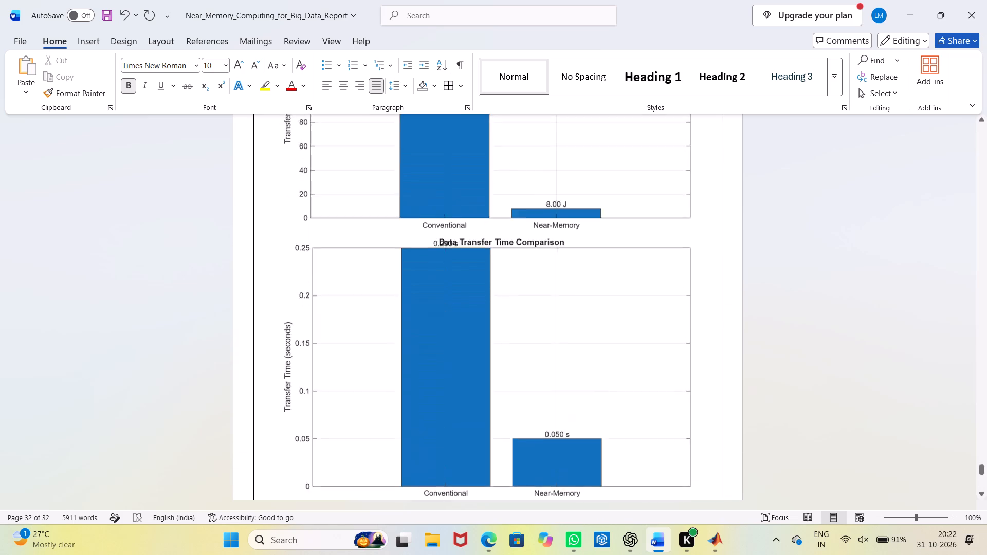
pyautogui.scroll(20, 773, 316)
pyautogui.scroll(14, 773, 316)
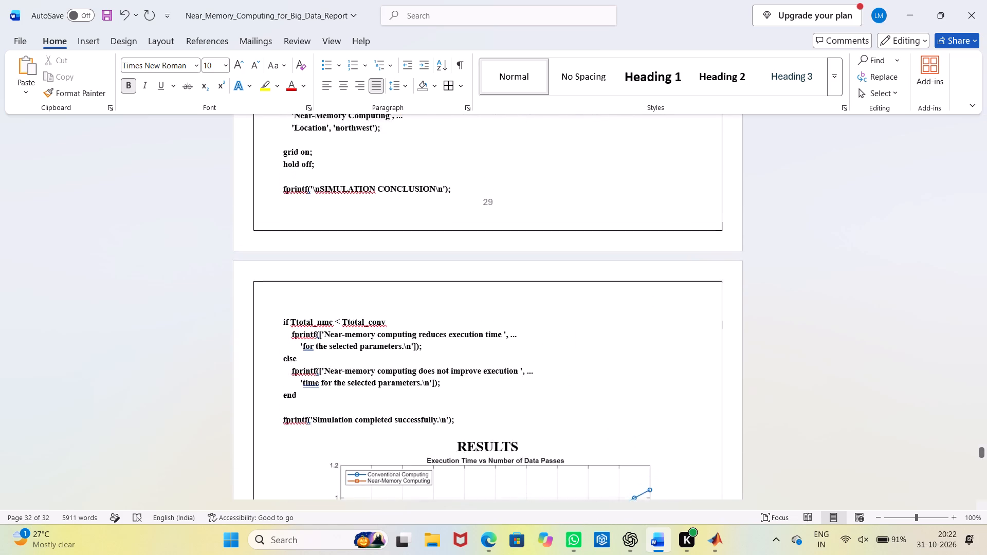
# Review the report backwards from the simulation code through the appendix, references and chapter 6 to section 5.8, checking the formatting.
pyautogui.scroll(20, 773, 316)
pyautogui.scroll(19, 773, 316)
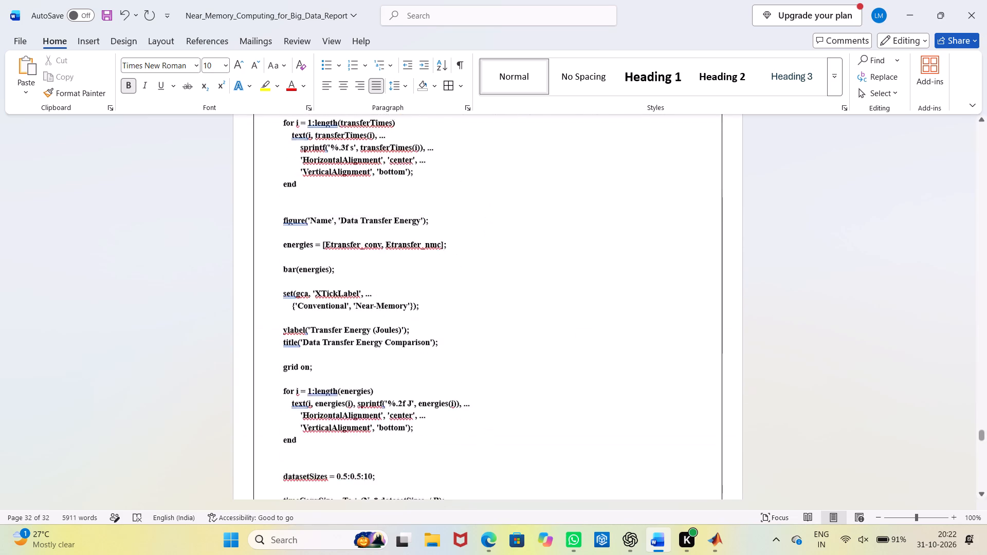
pyautogui.scroll(20, 773, 316)
pyautogui.scroll(8, 773, 316)
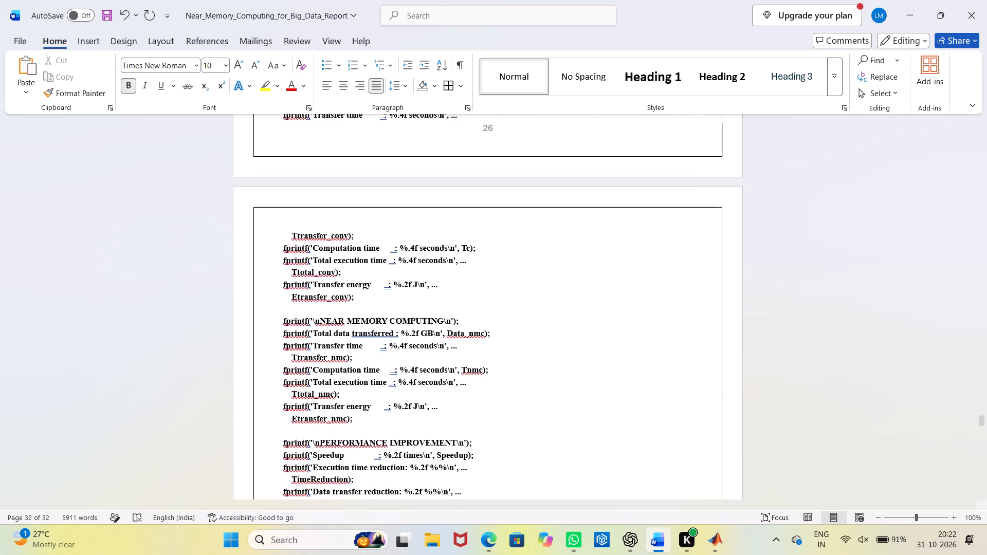
pyautogui.scroll(18, 773, 316)
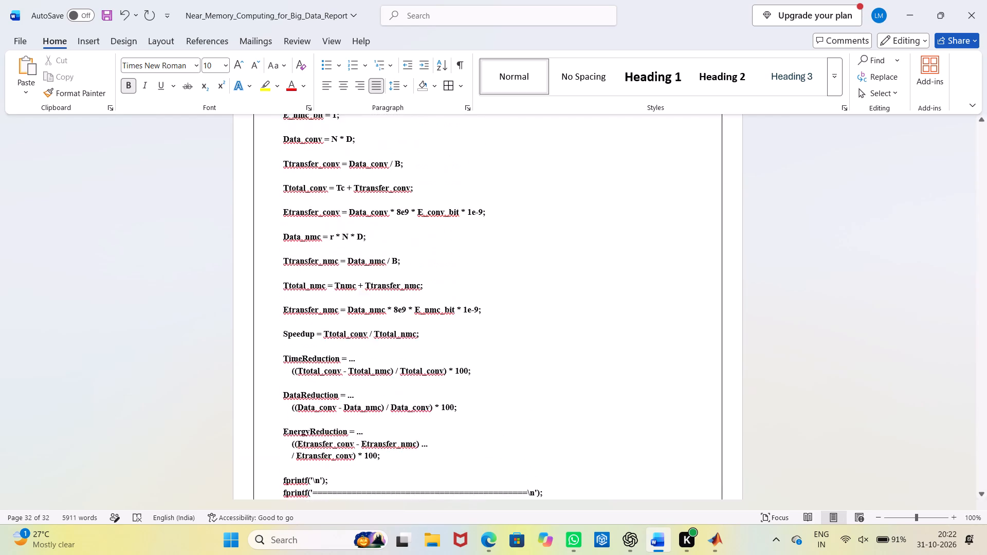
pyautogui.scroll(9, 773, 316)
pyautogui.scroll(20, 773, 316)
pyautogui.scroll(4, 773, 316)
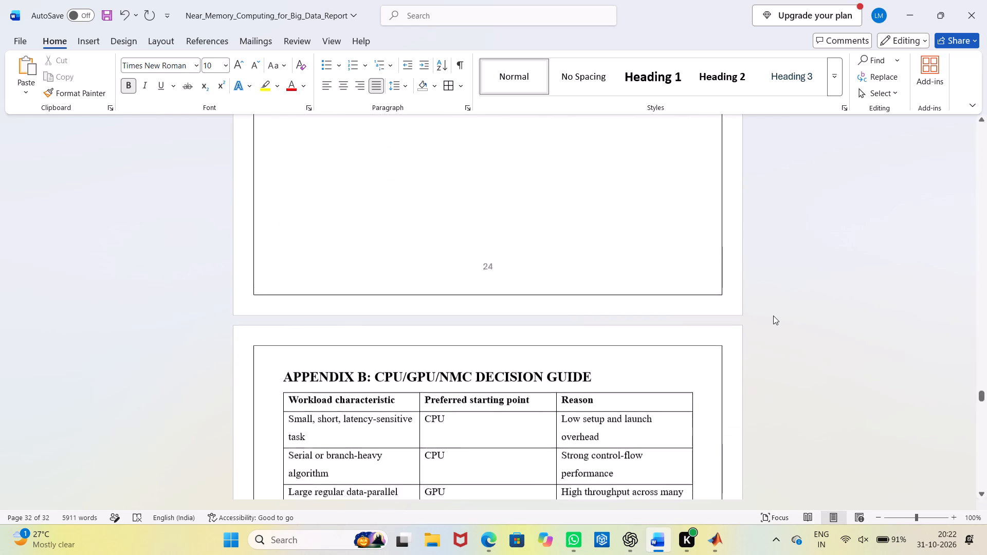
pyautogui.scroll(20, 773, 316)
pyautogui.scroll(17, 773, 316)
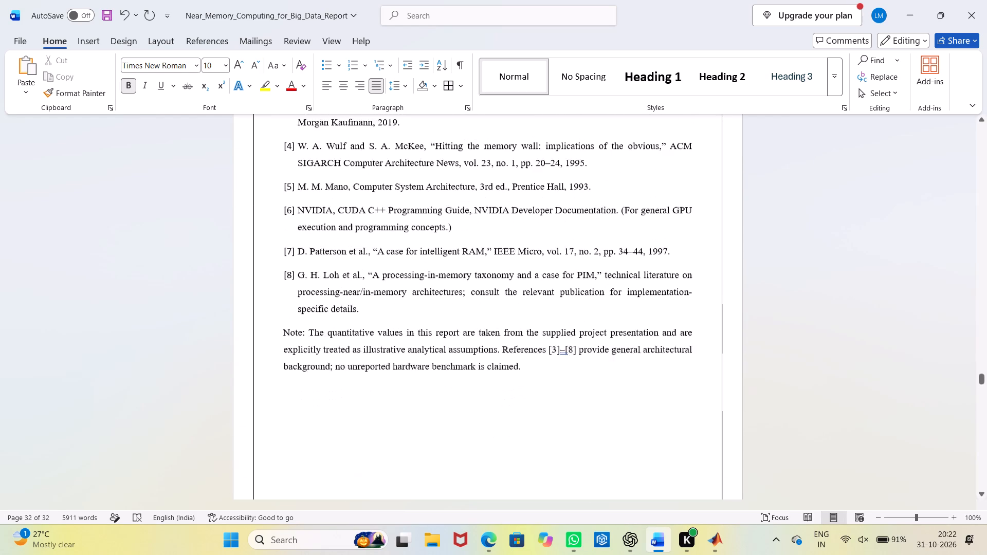
pyautogui.scroll(12, 773, 316)
pyautogui.scroll(20, 773, 316)
pyautogui.scroll(3, 773, 316)
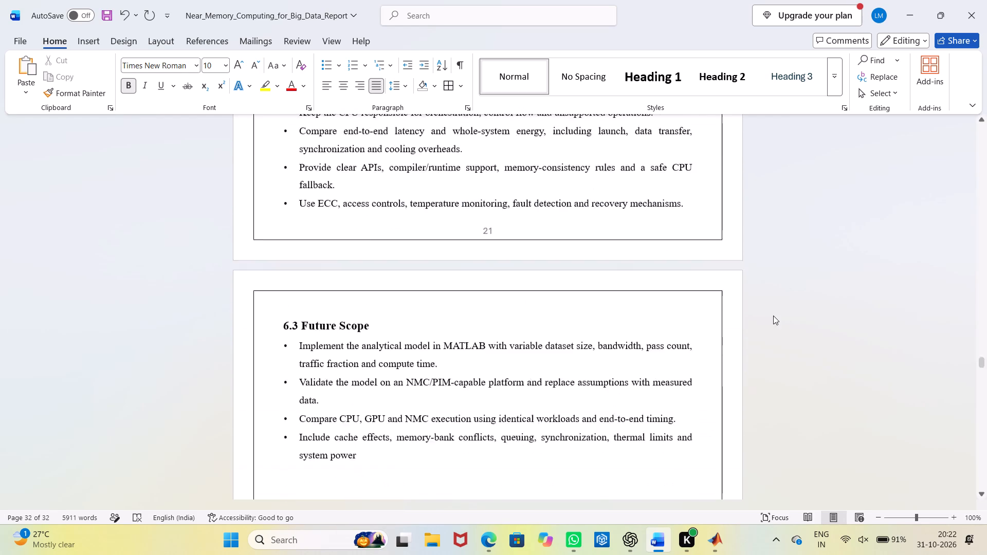
pyautogui.scroll(7, 773, 316)
pyautogui.scroll(20, 773, 316)
pyautogui.scroll(4, 773, 316)
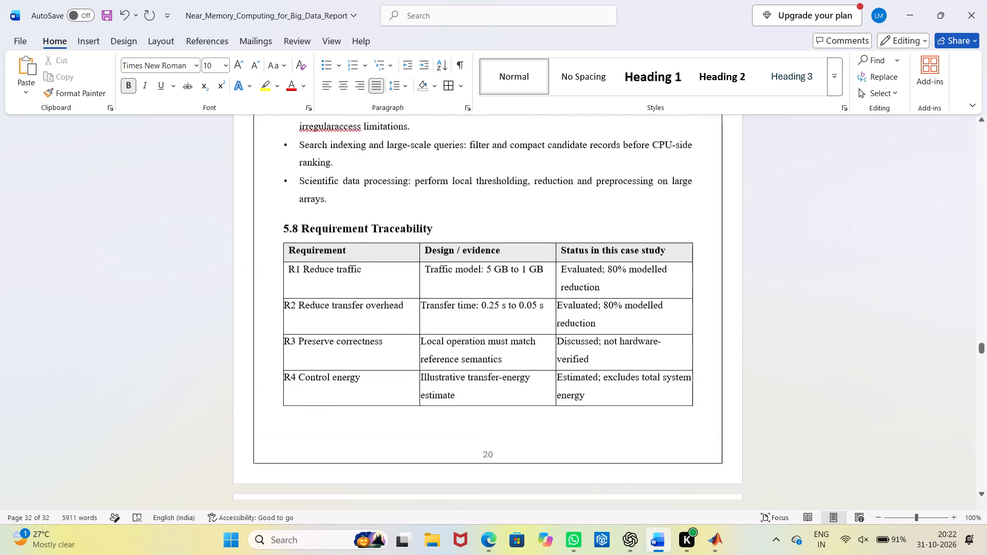
pyautogui.scroll(4, 773, 316)
# Clear the grey shading from the header row of the Requirement Traceability table in section 5.8.
pyautogui.moveTo(685, 433); pyautogui.dragTo(597, 429)
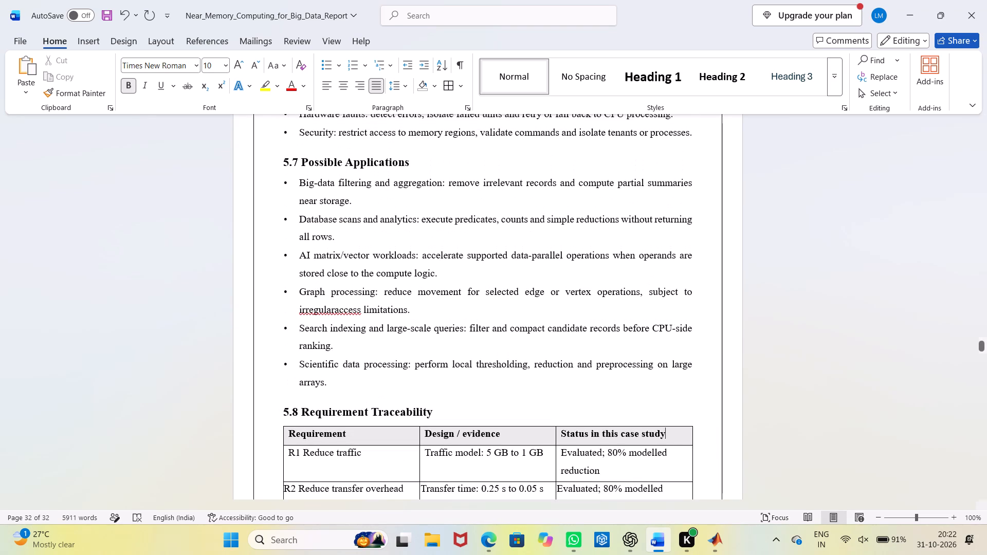
pyautogui.moveTo(597, 429); pyautogui.dragTo(326, 441)
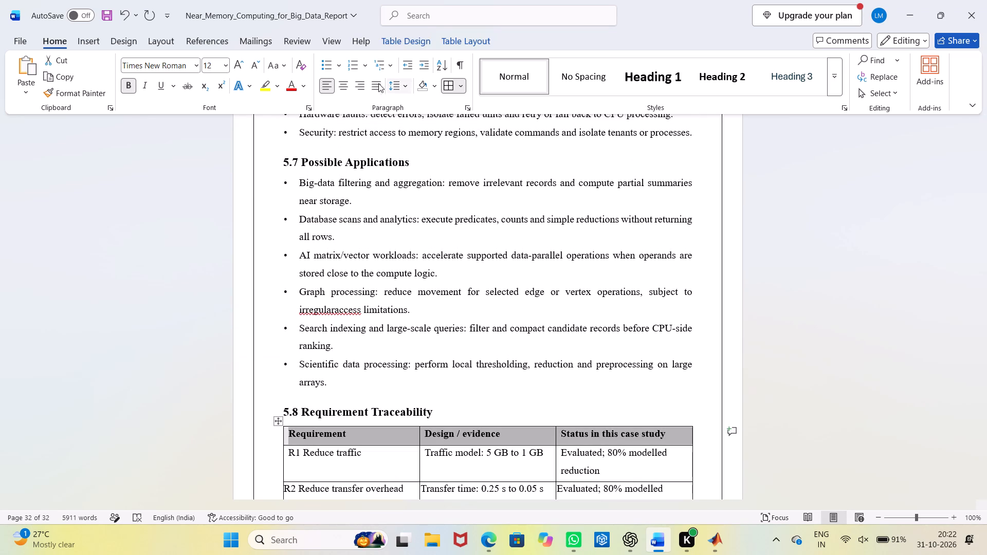
pyautogui.click(428, 88)
pyautogui.scroll(3, 732, 332)
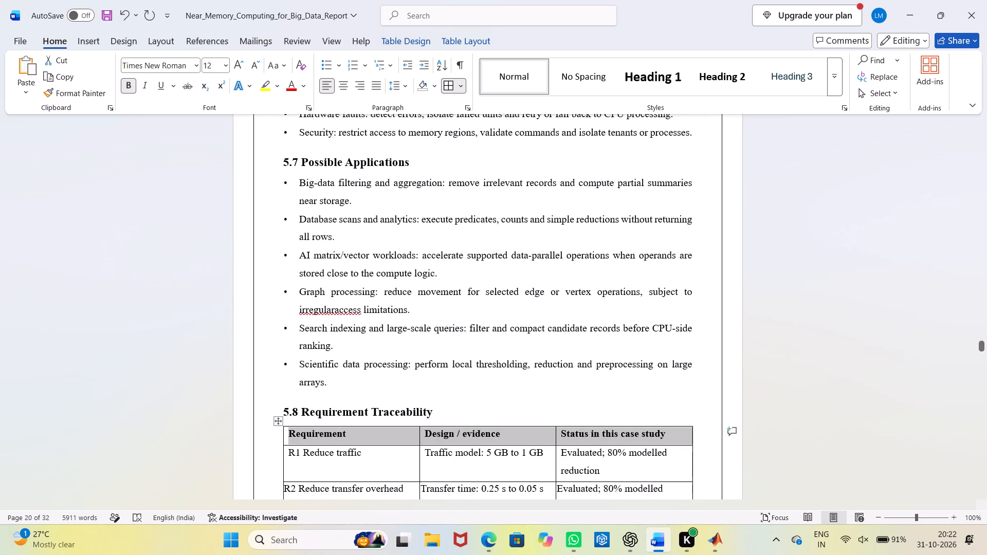
pyautogui.scroll(1, 732, 332)
pyautogui.click(789, 300)
# Review the earlier sections backwards from chapter 5 through chapter 4 to section 3.5, checking the tables and text formatting.
pyautogui.scroll(15, 787, 301)
pyautogui.scroll(6, 787, 301)
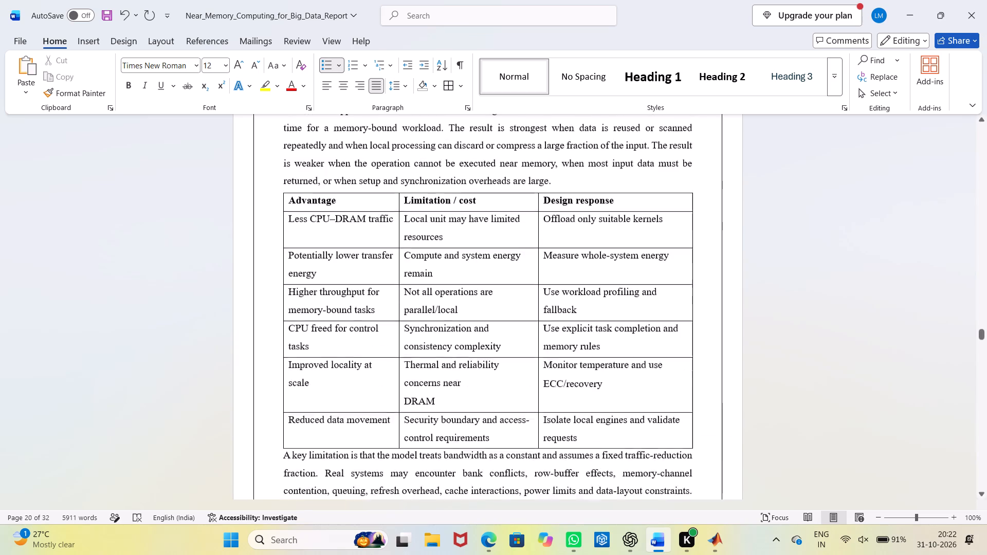
pyautogui.scroll(20, 787, 301)
pyautogui.scroll(10, 787, 301)
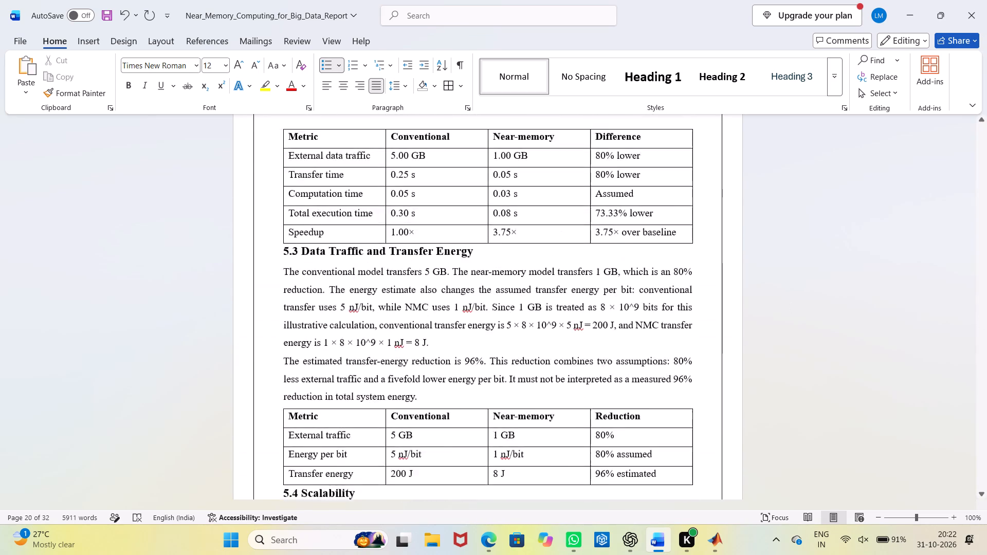
pyautogui.scroll(8, 787, 301)
pyautogui.scroll(18, 787, 301)
pyautogui.scroll(6, 787, 301)
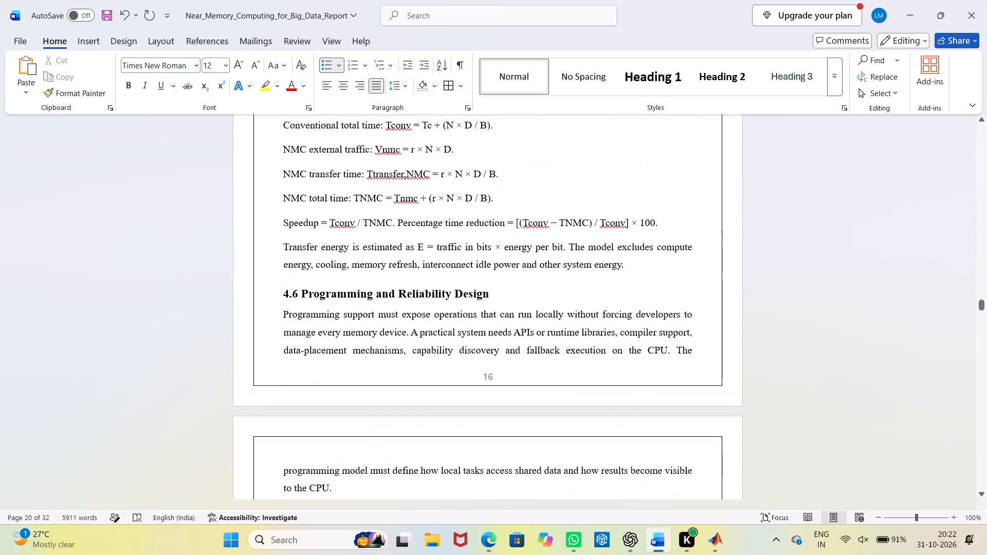
pyautogui.scroll(10, 787, 301)
pyautogui.scroll(18, 787, 301)
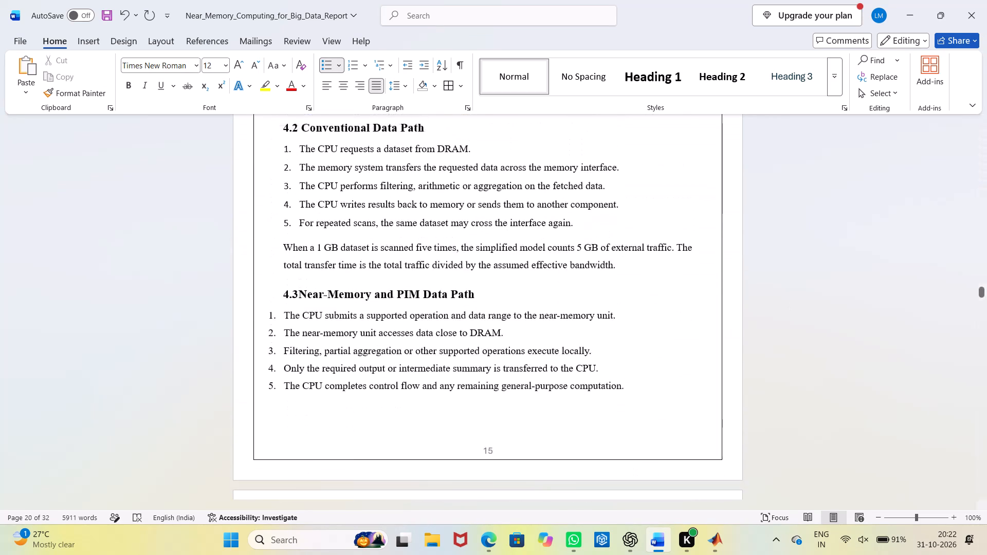
pyautogui.scroll(19, 787, 301)
pyautogui.scroll(11, 787, 301)
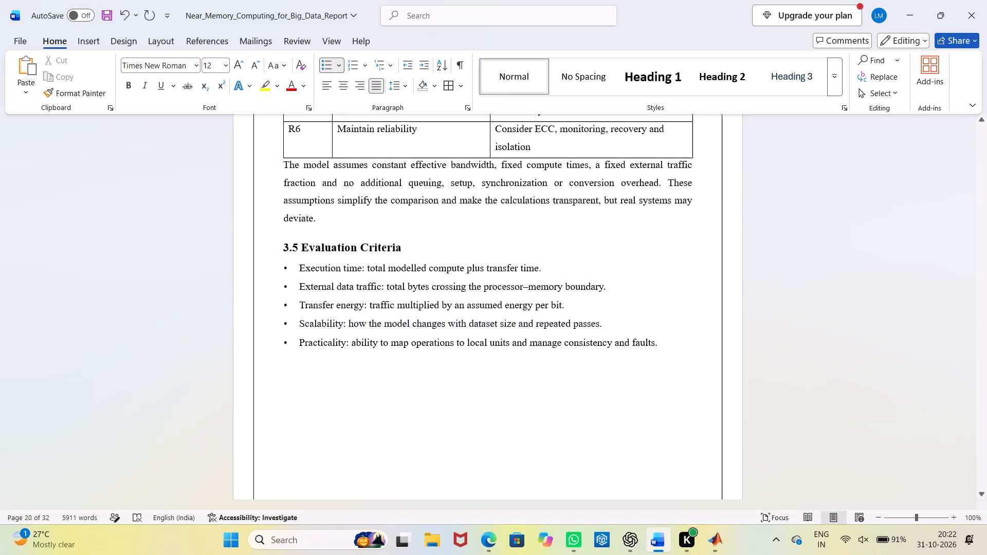
# Review the report backwards from section 3.5 through chapters 2 and 1 to the lists of tables and figures, checking the formatting.
pyautogui.scroll(20, 787, 301)
pyautogui.scroll(10, 787, 301)
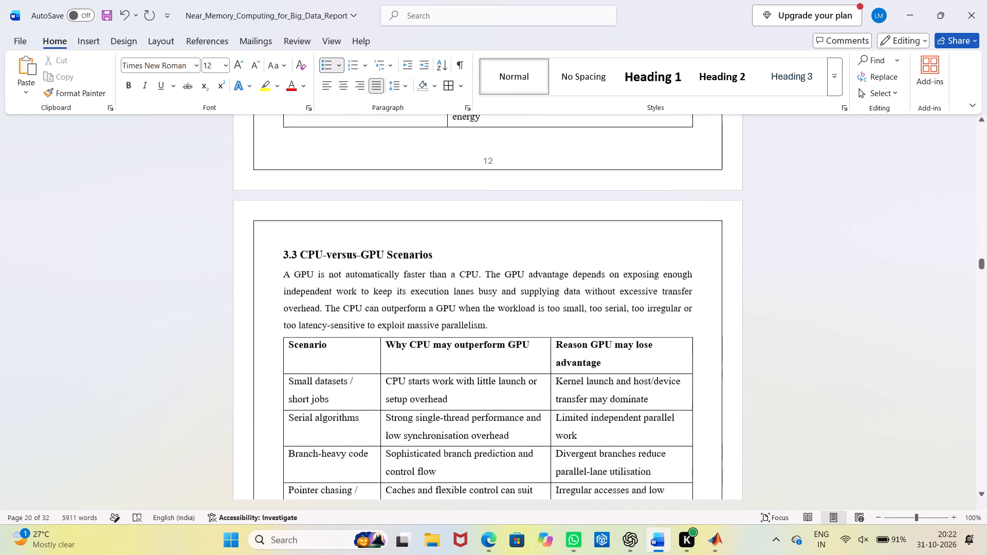
pyautogui.scroll(20, 787, 301)
pyautogui.scroll(15, 787, 301)
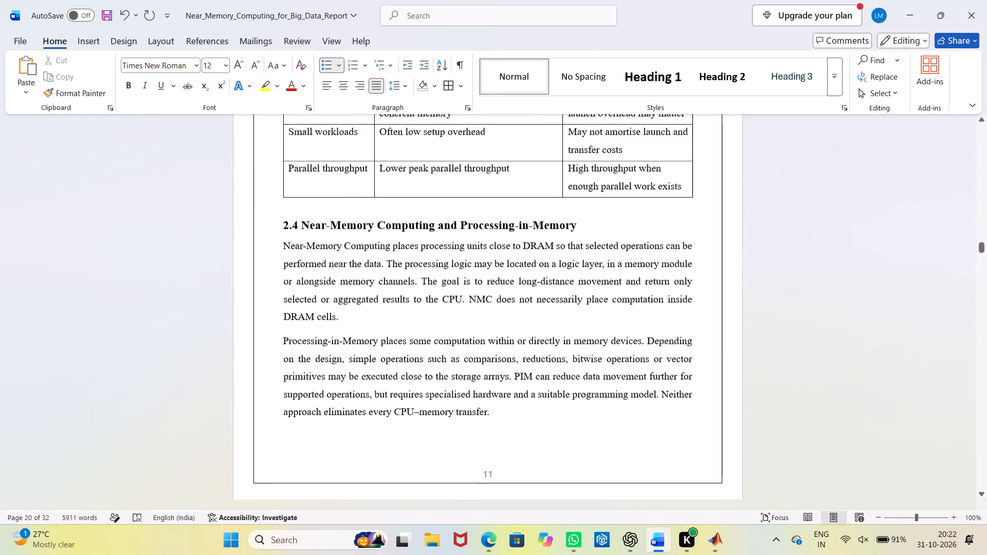
pyautogui.scroll(18, 787, 301)
pyautogui.scroll(12, 787, 301)
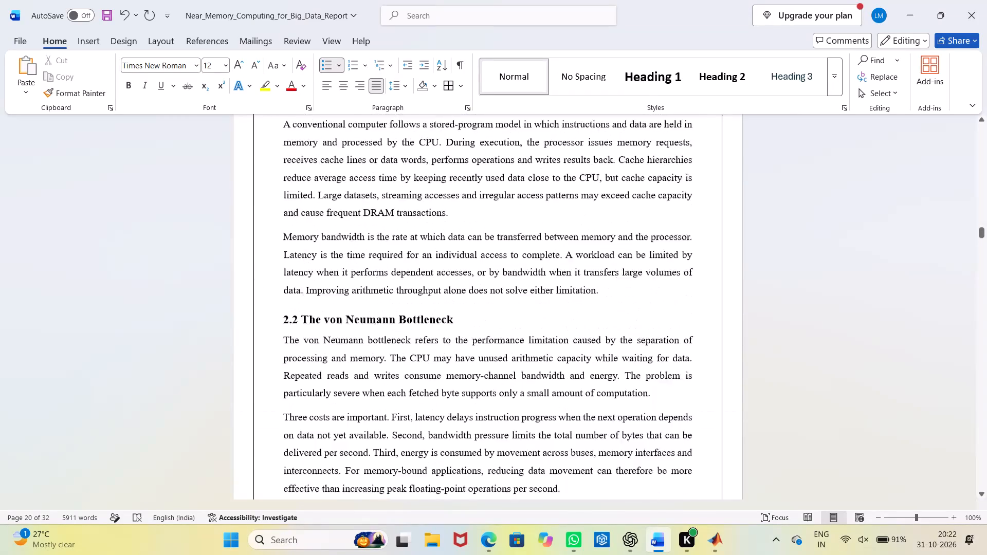
pyautogui.scroll(5, 787, 301)
pyautogui.scroll(17, 787, 301)
pyautogui.scroll(7, 787, 301)
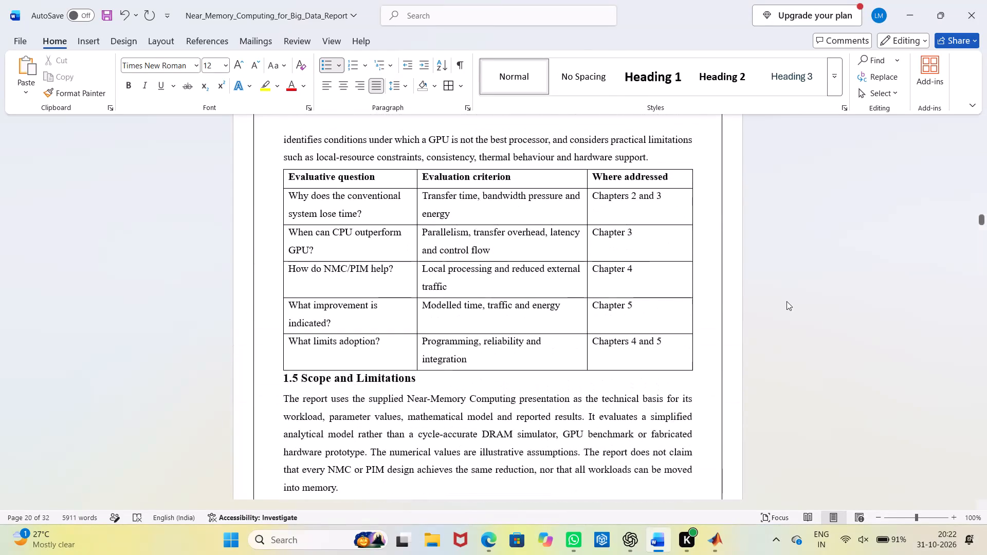
pyautogui.scroll(15, 787, 301)
pyautogui.scroll(17, 787, 301)
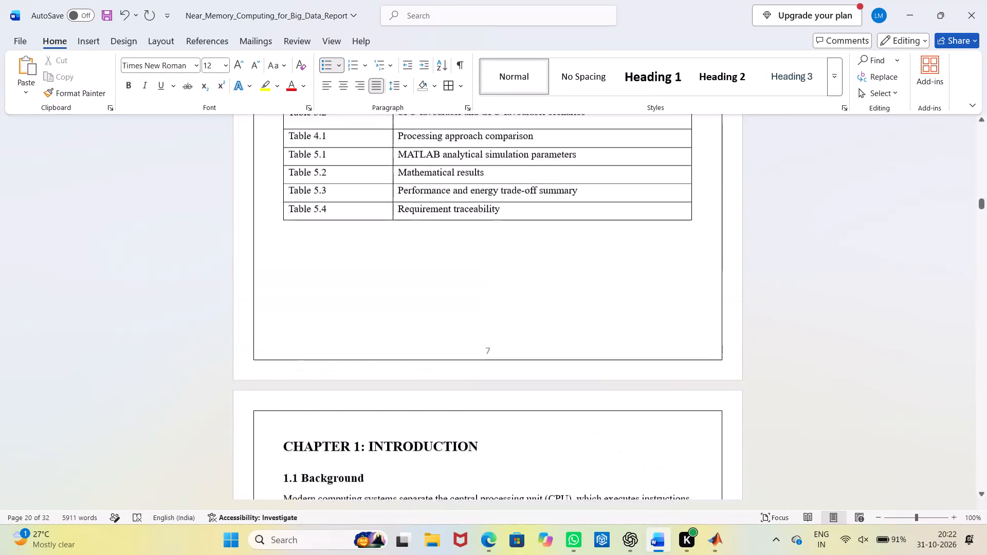
pyautogui.scroll(18, 787, 301)
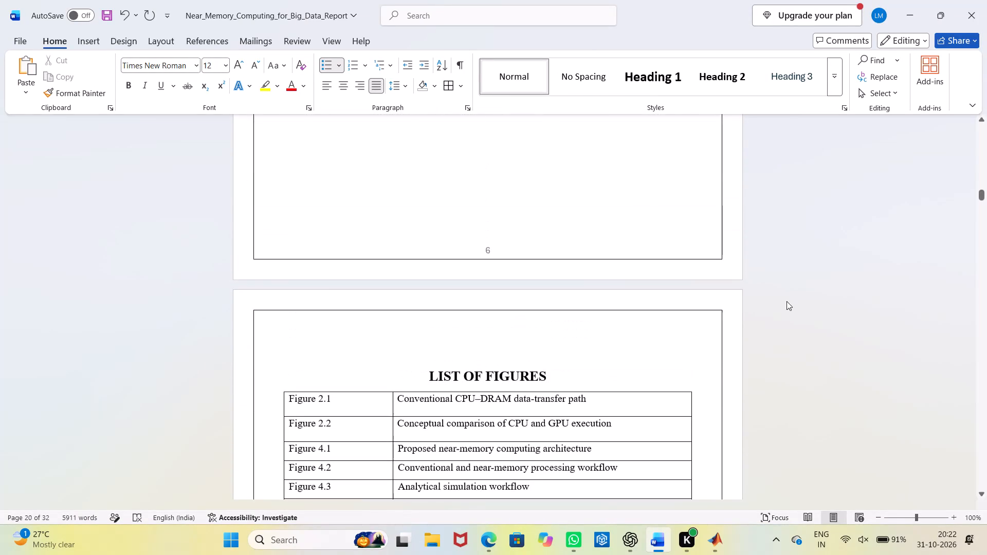
# Add two blank rows at the end of the contents table, below the APPENDIX B: CPU/GPU/NMC DECISION GUIDE entry.
pyautogui.scroll(4, 787, 301)
pyautogui.scroll(-5, 787, 301)
pyautogui.scroll(5, 787, 301)
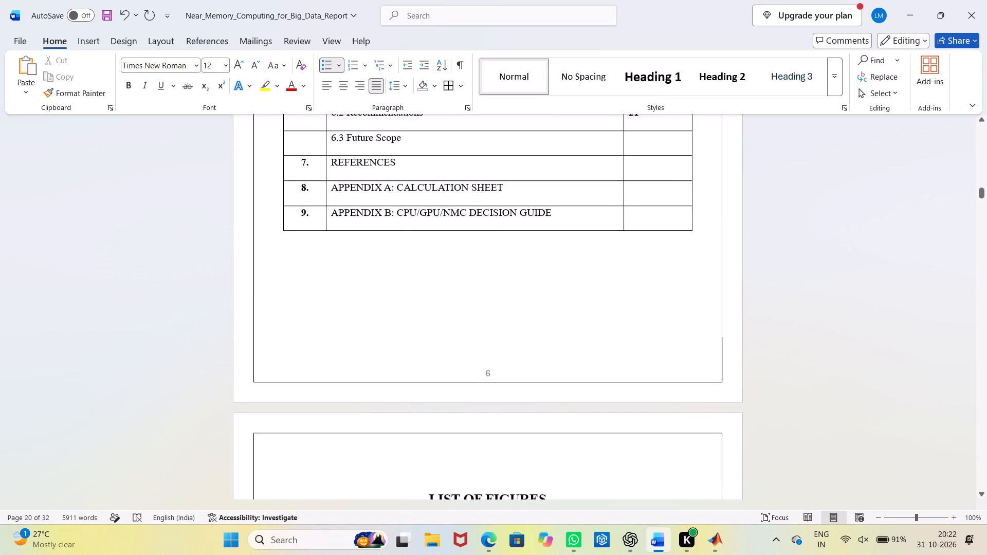
pyautogui.scroll(5, 787, 301)
pyautogui.click(694, 379)
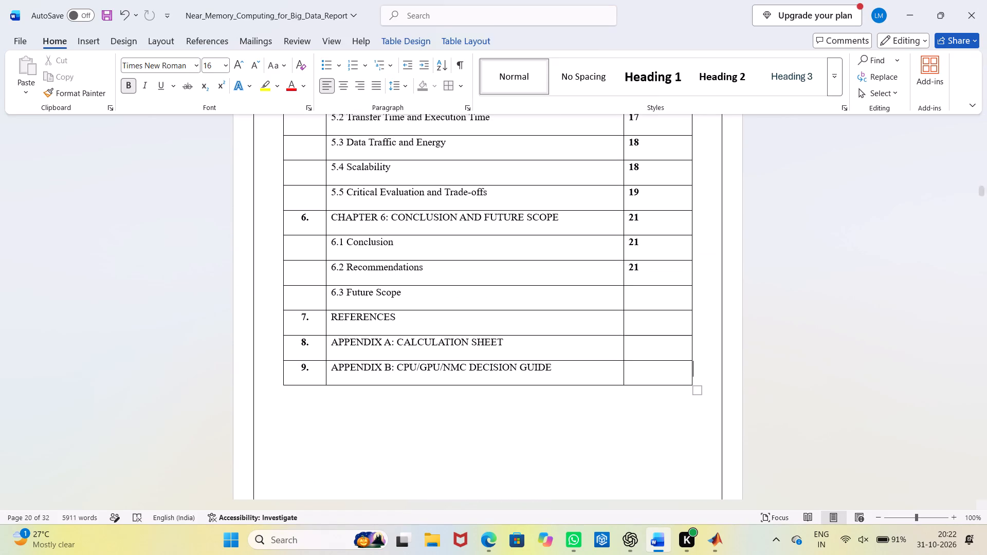
pyautogui.press('Return')
pyautogui.press('Return')
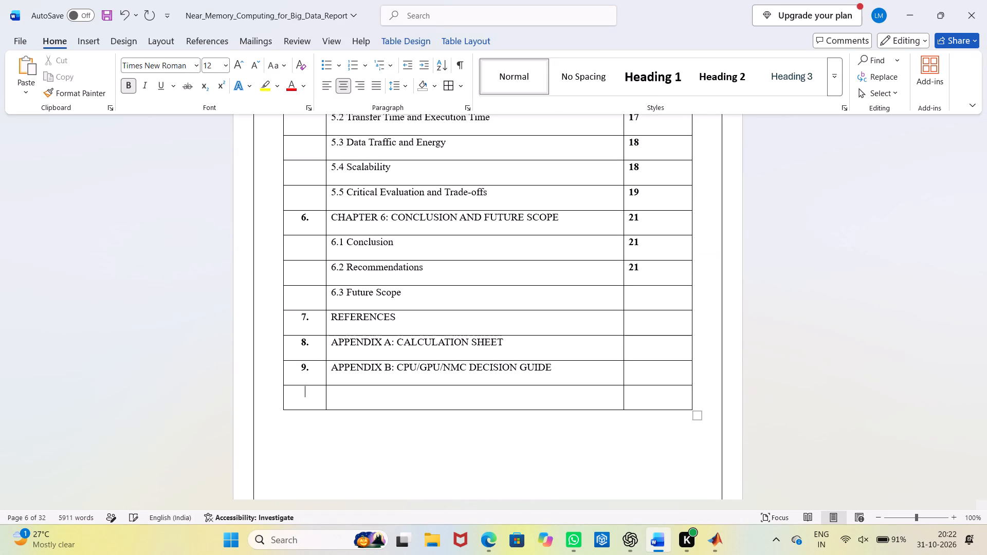
pyautogui.press('BackSpace')
pyautogui.press('BackSpace')
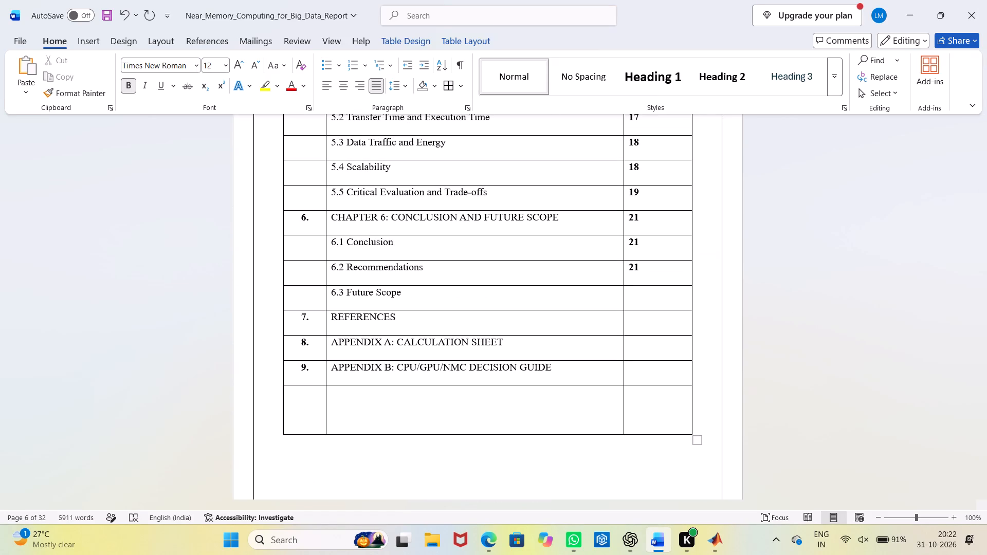
pyautogui.press('Left')
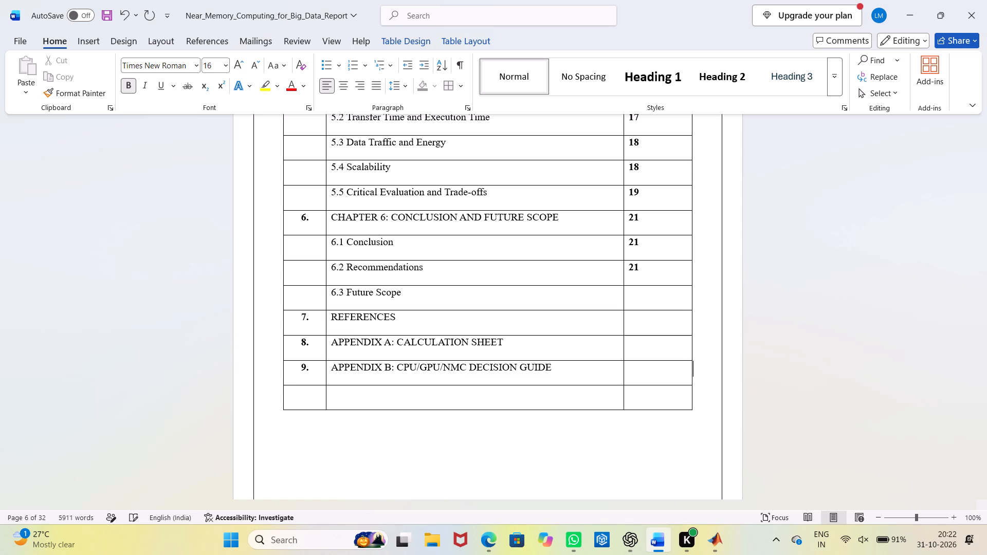
pyautogui.press('Return')
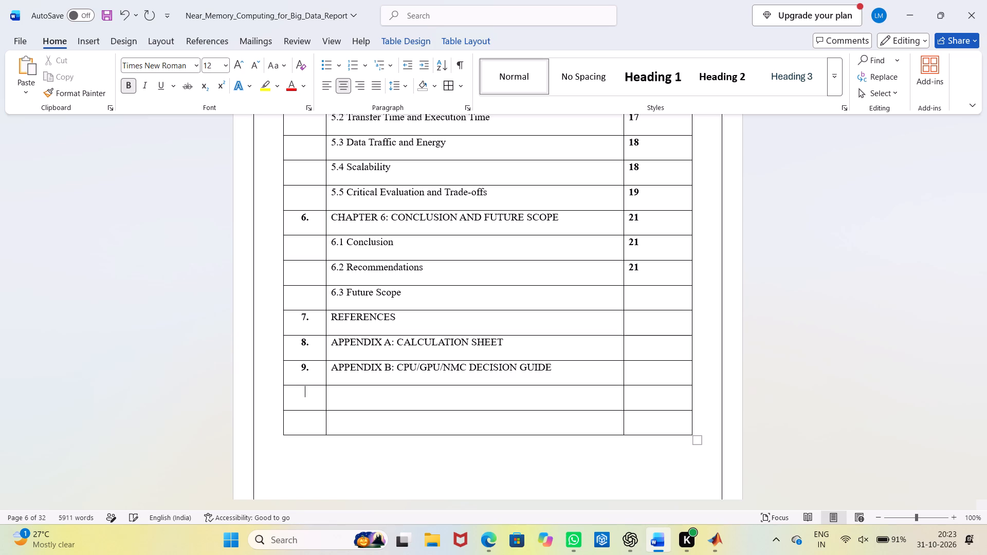
# Fill the first new contents row with number 10. and the title MATLAB SIMULATION CODE.
pyautogui.write('10.')
pyautogui.press('Right')
pyautogui.write('MATLAB')
pyautogui.press('space')
pyautogui.write('SIMULATION A')
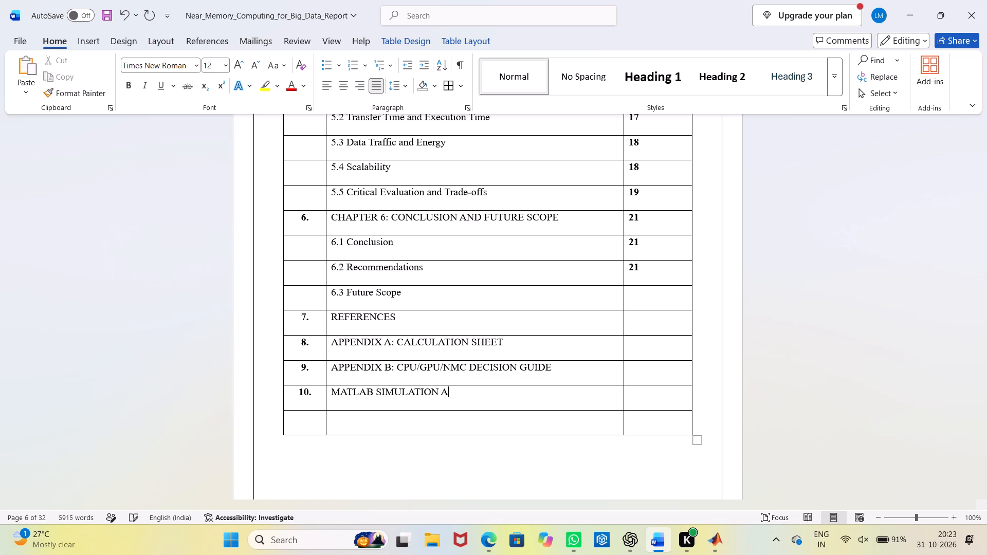
pyautogui.press('BackSpace')
pyautogui.write('COE')
pyautogui.press('Delete')
pyautogui.press('d')
pyautogui.press('BackSpace')
pyautogui.press('BackSpace')
pyautogui.write('ED')
pyautogui.press('BackSpace')
pyautogui.press('BackSpace')
pyautogui.write('DE')
# Fill the last contents row with number 11. and the title RESULTS.
pyautogui.press('Up')
pyautogui.press('Down')
pyautogui.press('Down')
pyautogui.press('Left')
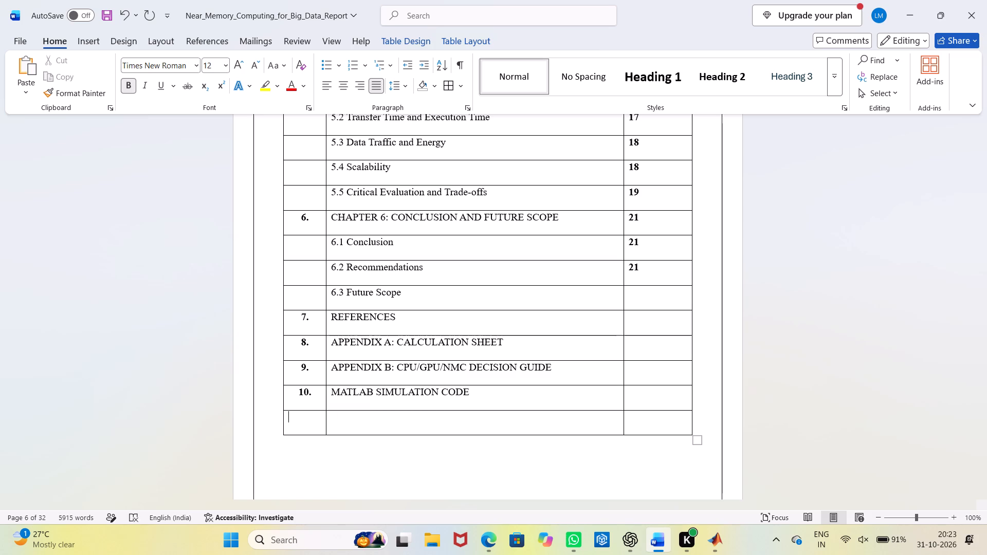
pyautogui.write('11..')
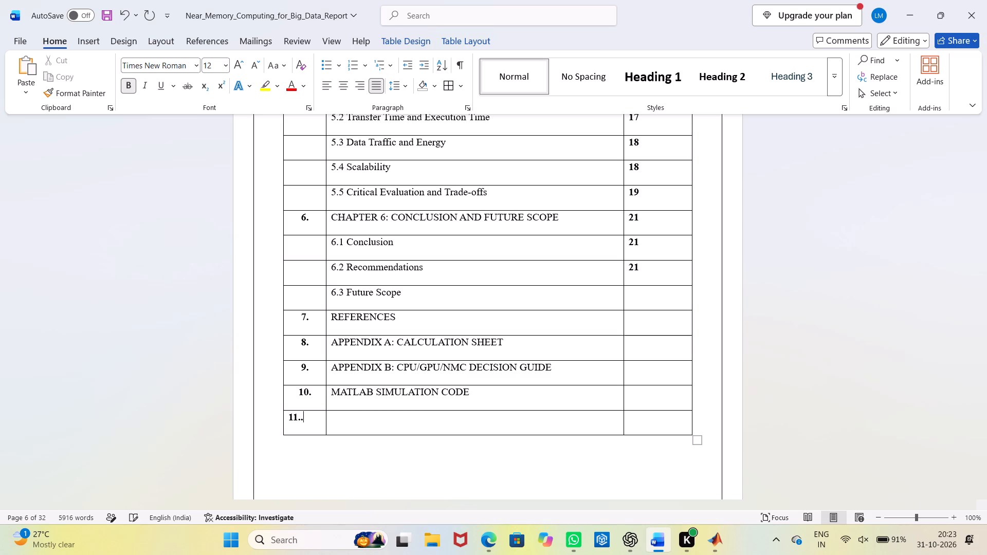
pyautogui.press('BackSpace')
pyautogui.press('Right')
pyautogui.write('RE')
pyautogui.write('SULT')
pyautogui.press('s')
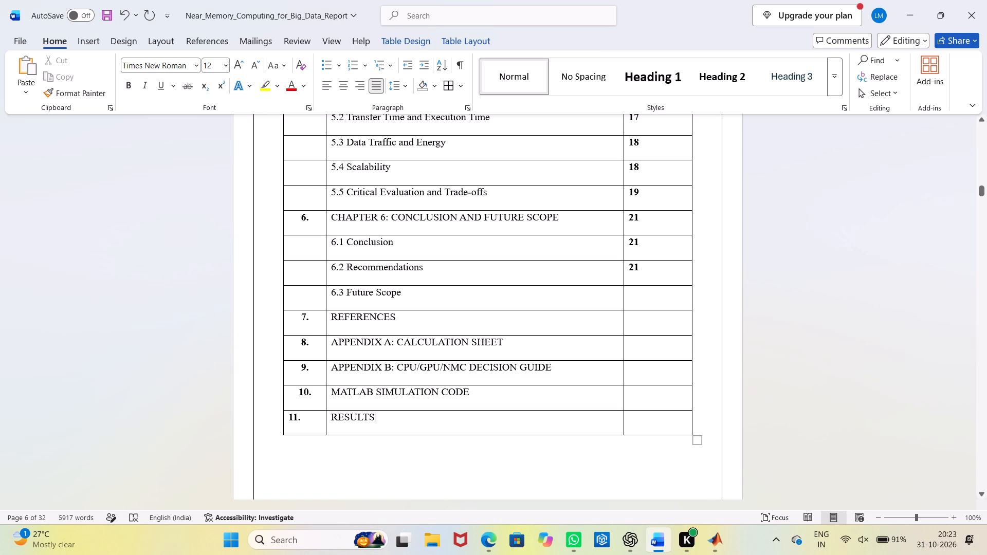
# Centre the number 11. in its cell of the contents table.
pyautogui.moveTo(310, 416); pyautogui.dragTo(286, 416)
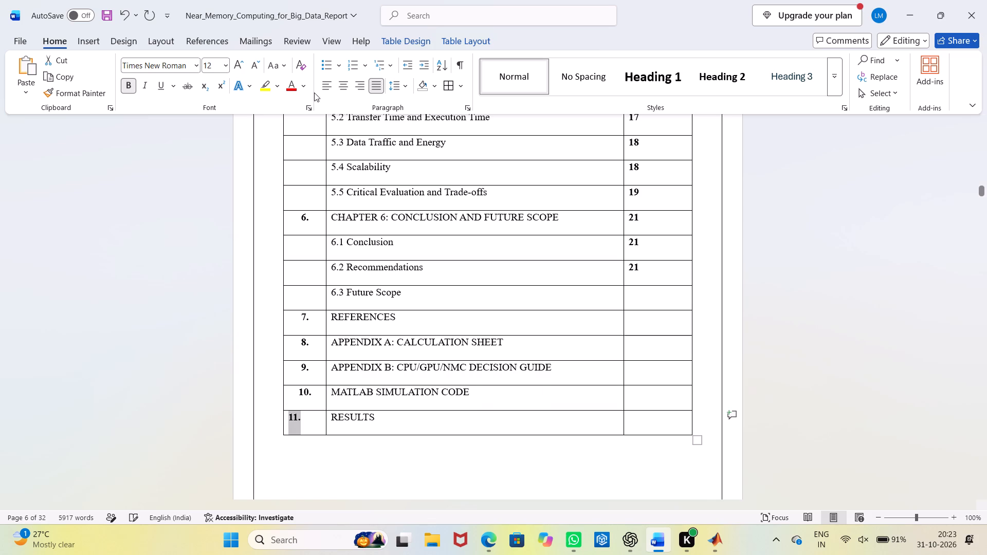
pyautogui.click(340, 86)
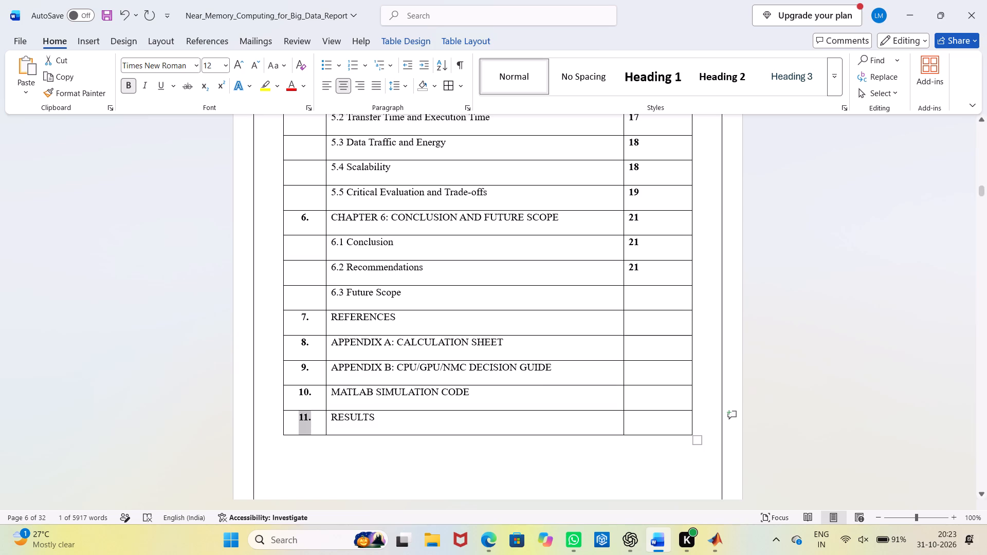
pyautogui.click(808, 303)
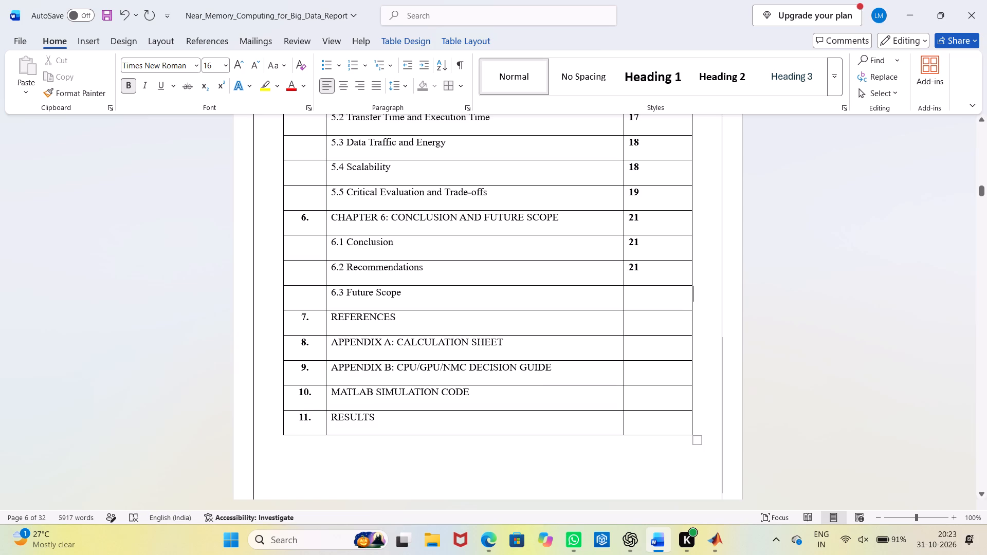
# Export the report as a PDF to Downloads, replacing the existing VISHAL _ CAMP file.
pyautogui.click(11, 47)
pyautogui.click(50, 292)
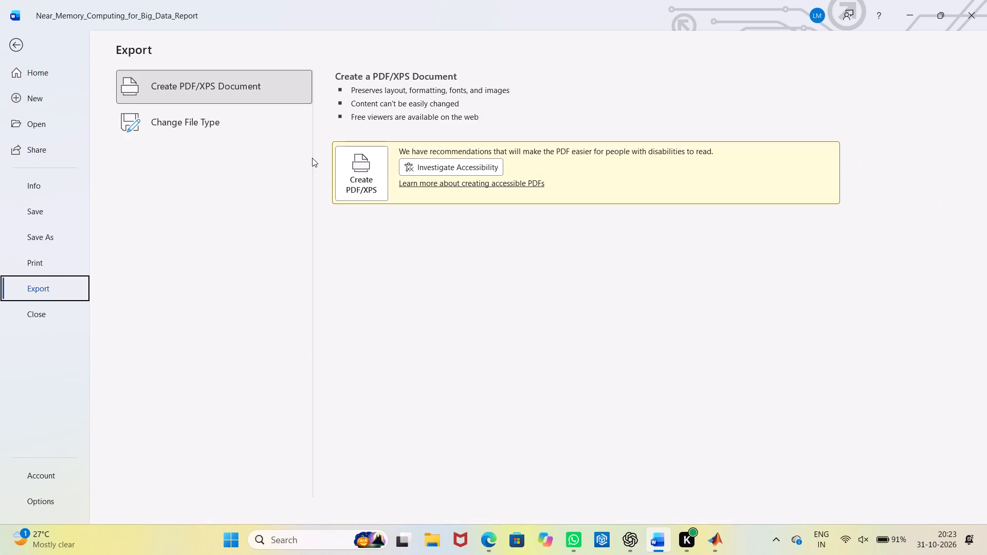
pyautogui.click(350, 172)
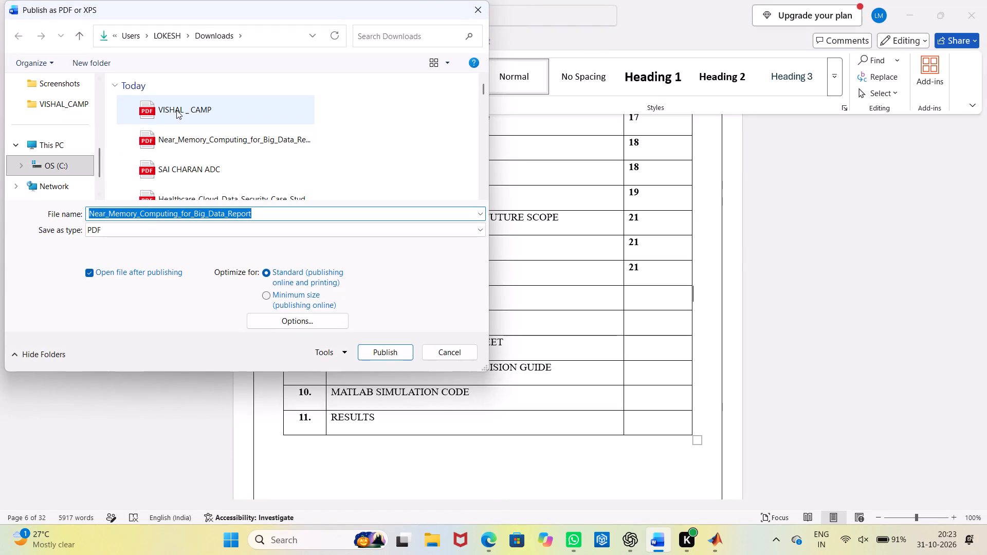
pyautogui.click(176, 110)
pyautogui.click(382, 352)
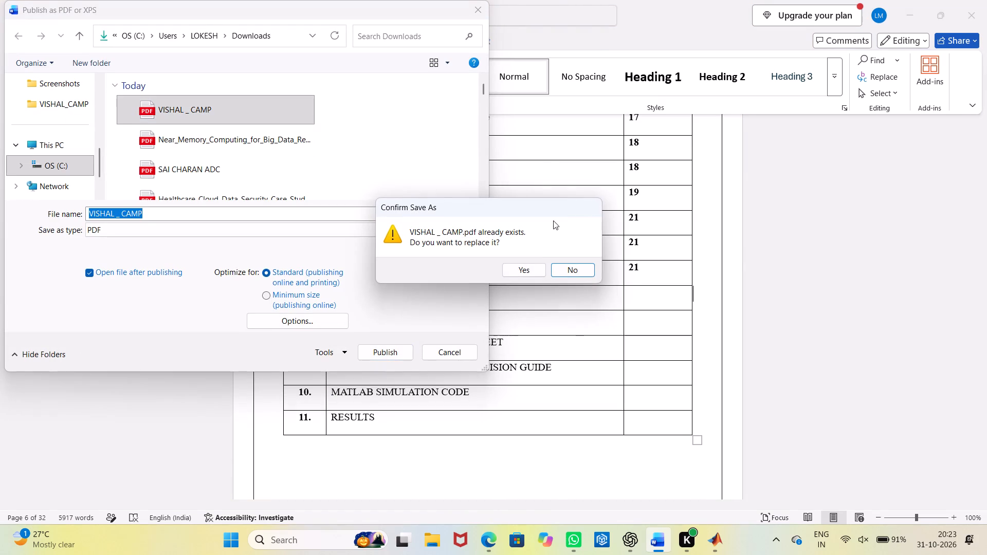
pyautogui.click(537, 267)
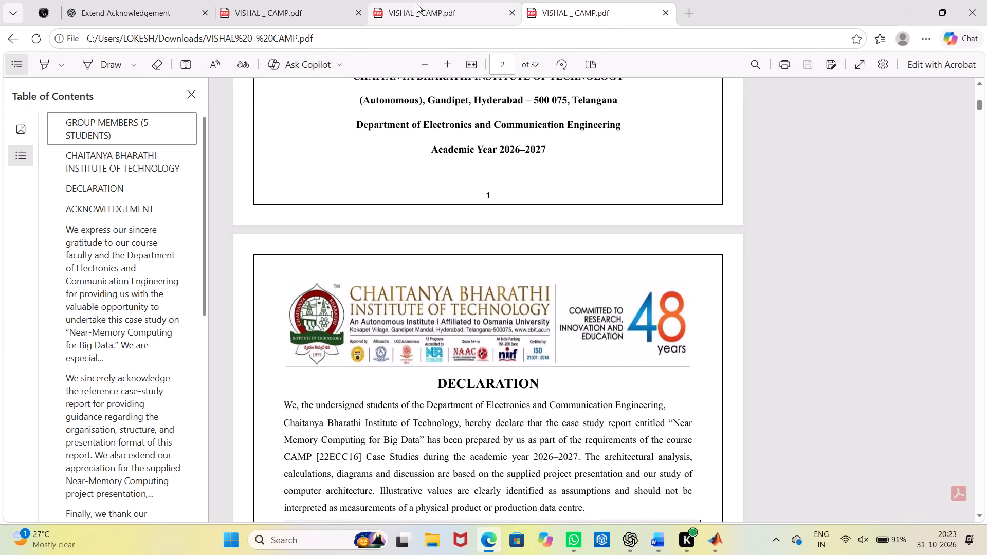
# Close the three VISHAL _ CAMP PDF tabs and the Extend Acknowledgement tab in Microsoft Edge.
pyautogui.click(355, 12)
pyautogui.click(355, 12)
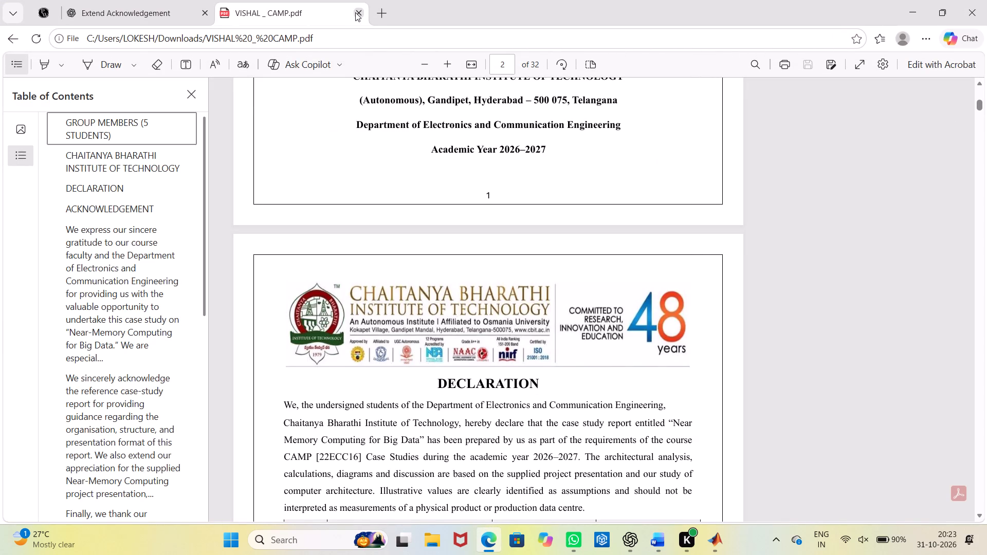
pyautogui.click(355, 12)
pyautogui.click(206, 11)
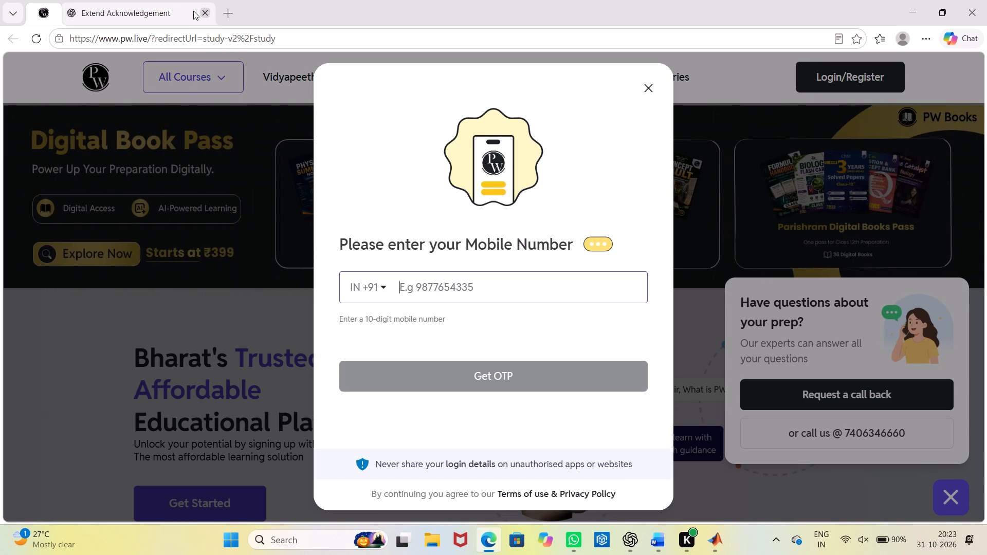
pyautogui.click(205, 14)
# Open a new browser tab.
pyautogui.click(81, 17)
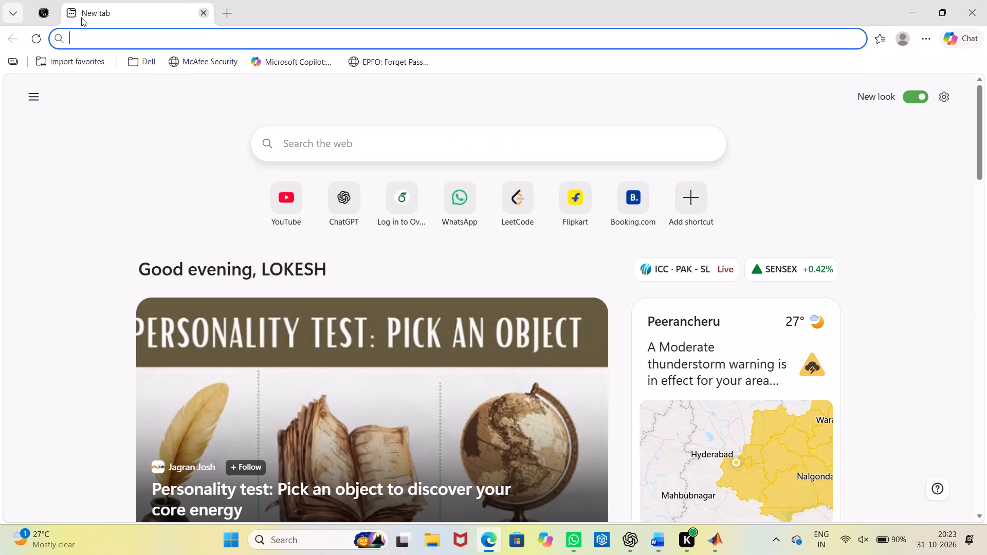
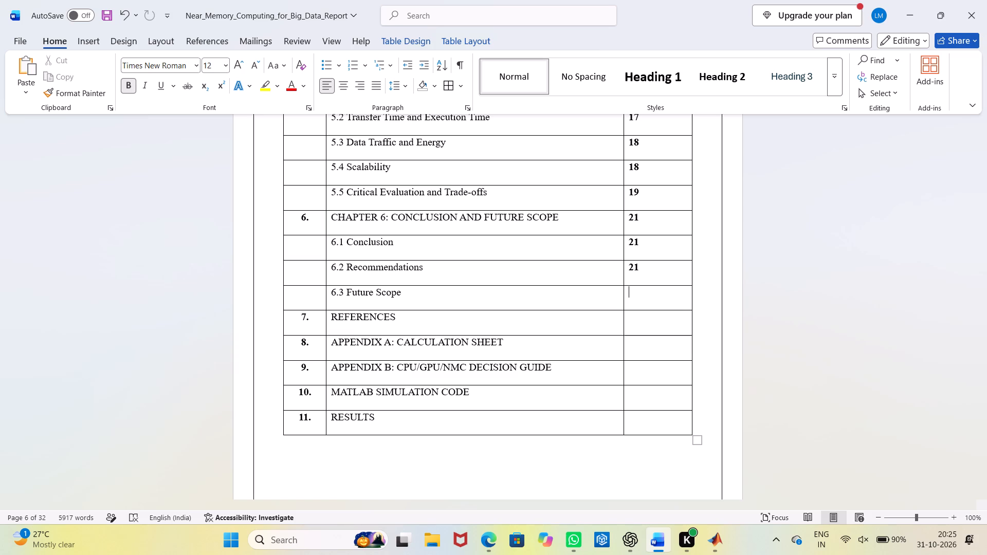
# Enter page number 22 for 6.3 Future Scope in the contents table.
pyautogui.write('22')
pyautogui.press('Down')
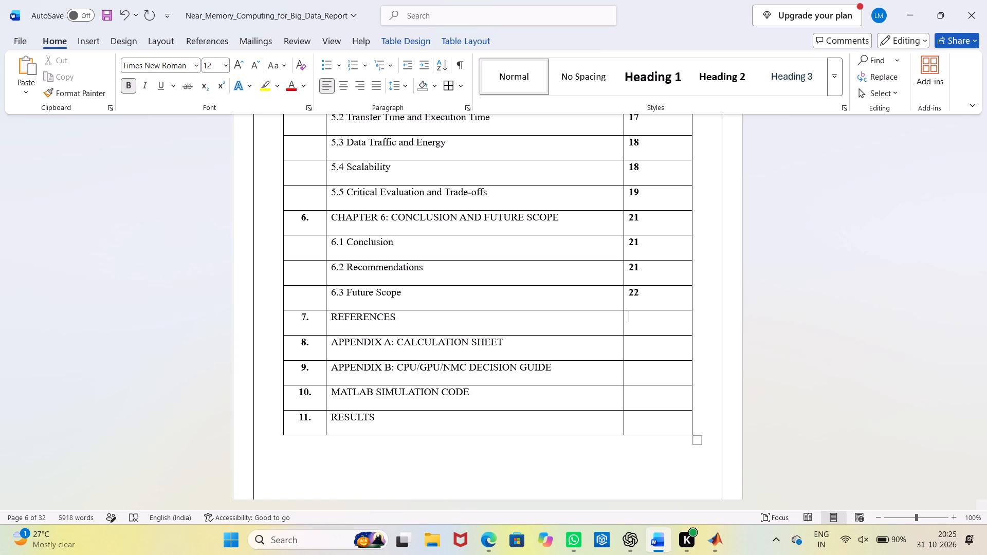
# Look through the Future Scope, References and Appendix A pages and check their page numbers against the contents table.
pyautogui.scroll(-5, 894, 302)
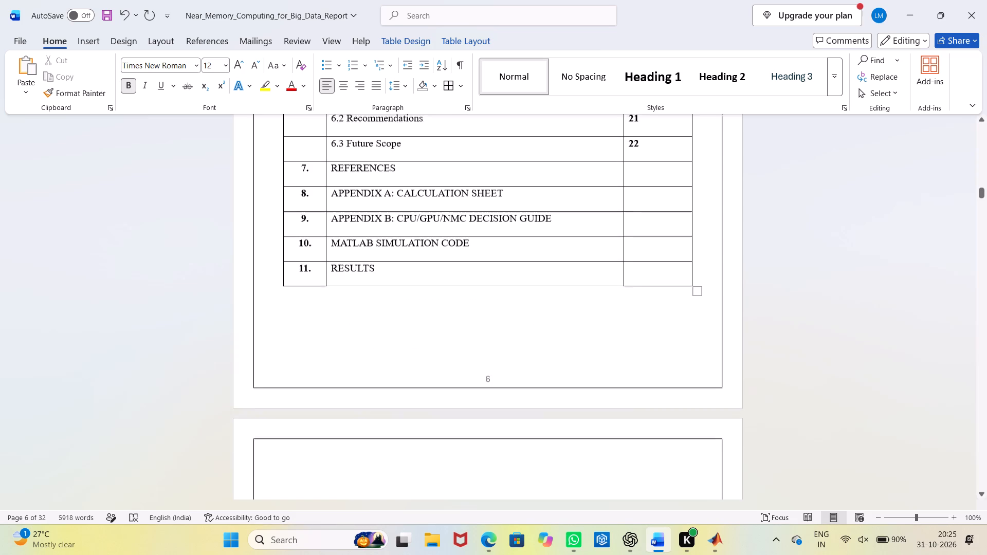
pyautogui.middleClick(894, 302)
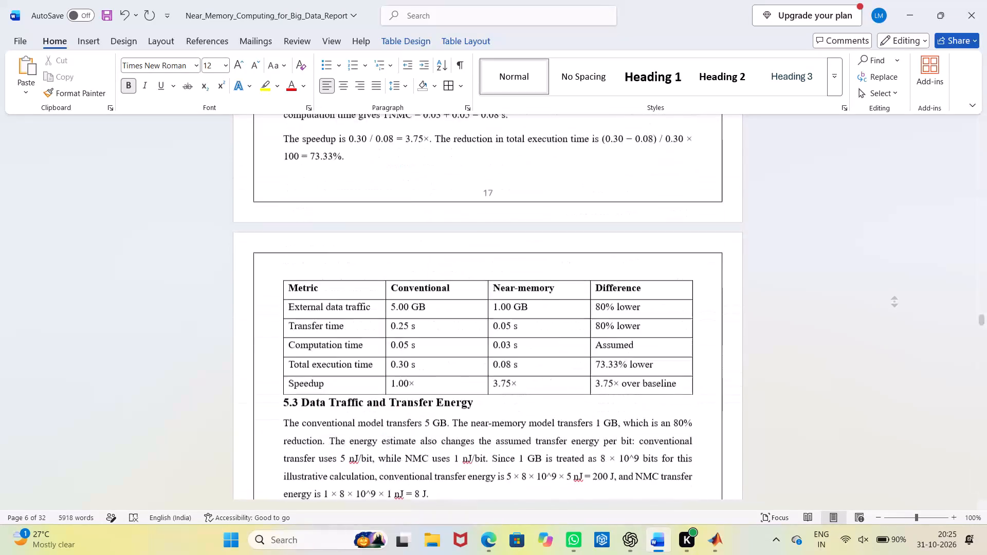
pyautogui.click(849, 402)
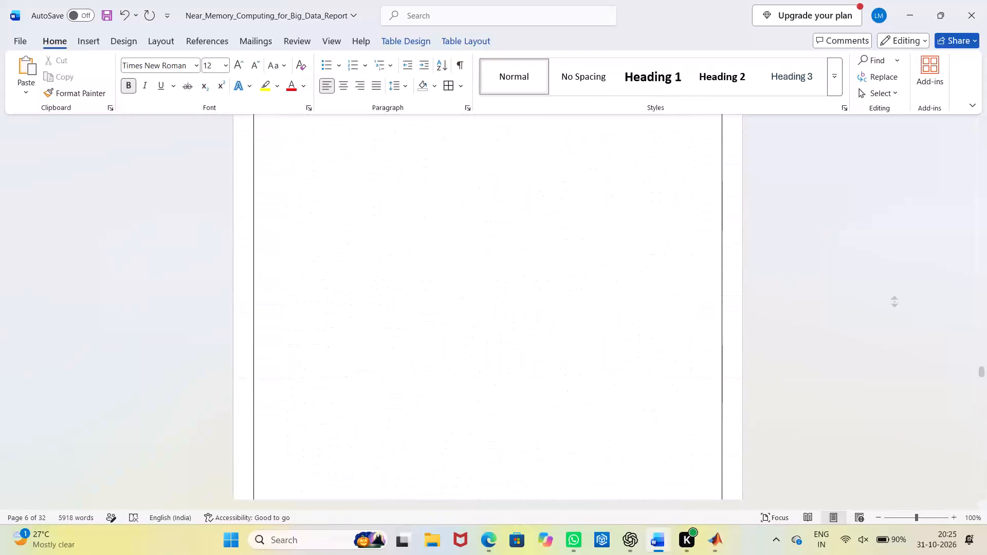
pyautogui.scroll(-14, 849, 402)
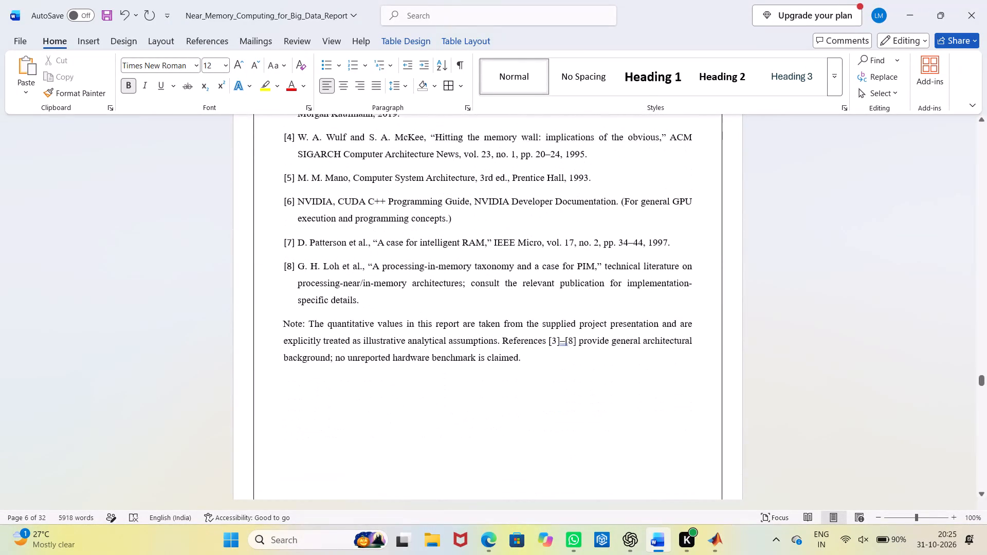
pyautogui.scroll(2, 849, 398)
pyautogui.scroll(-9, 849, 398)
pyautogui.scroll(17, 849, 398)
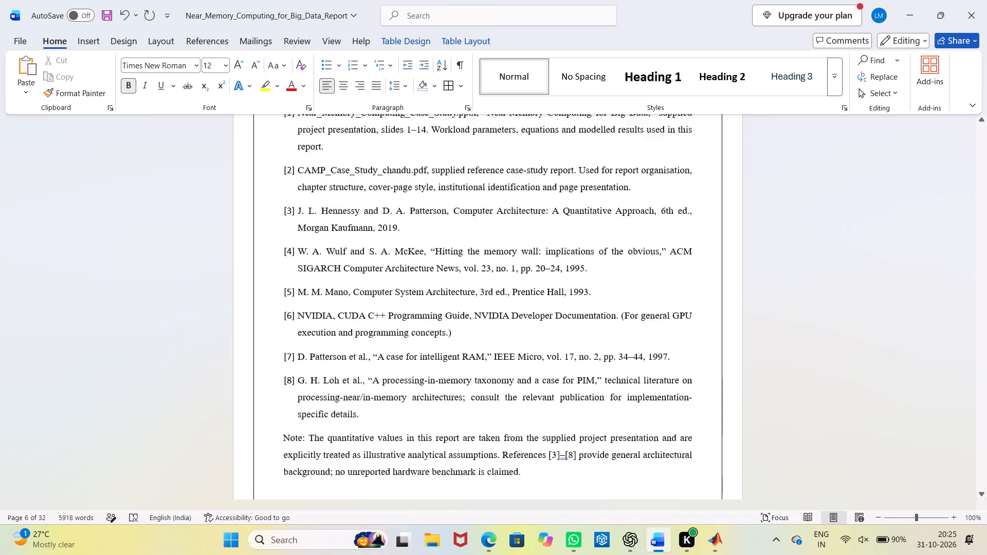
pyautogui.scroll(20, 849, 398)
pyautogui.scroll(1, 849, 398)
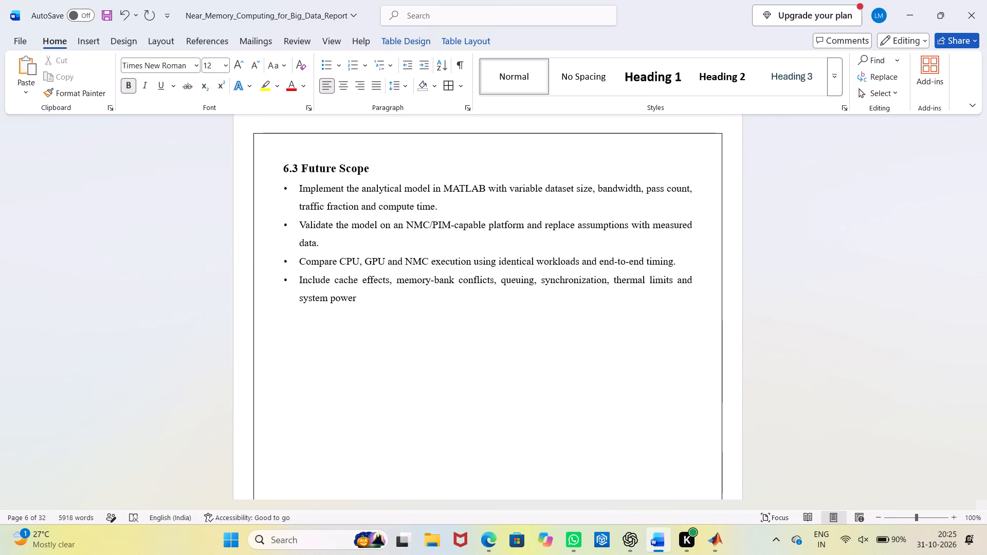
pyautogui.scroll(-20, 849, 398)
pyautogui.scroll(-14, 849, 398)
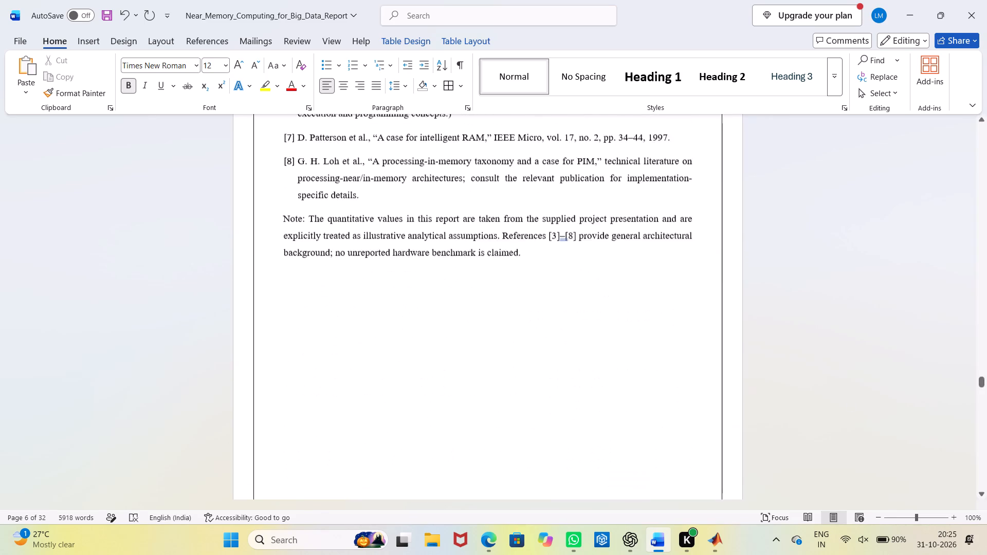
pyautogui.scroll(-7, 849, 398)
pyautogui.scroll(-20, 849, 398)
pyautogui.scroll(-3, 849, 398)
pyautogui.scroll(6, 849, 398)
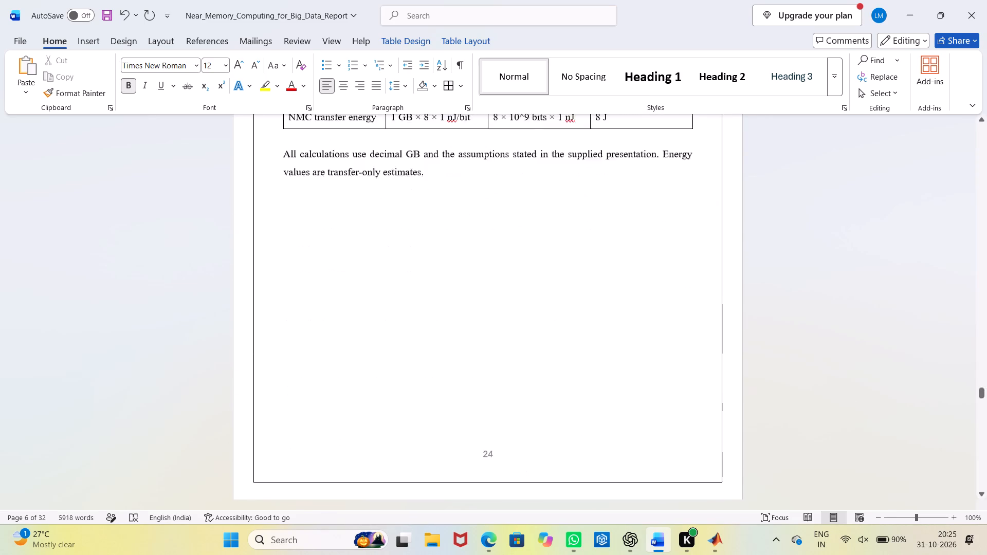
pyautogui.scroll(19, 849, 398)
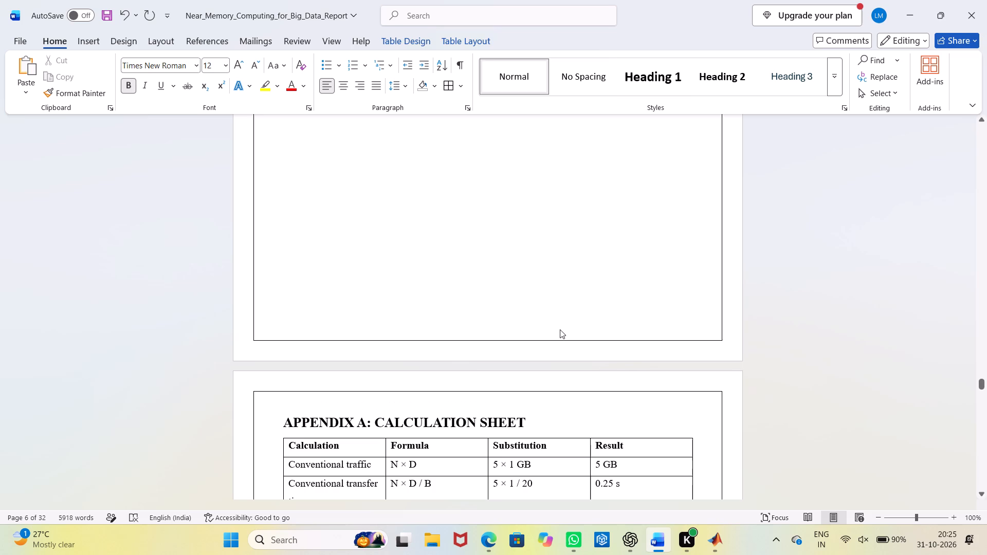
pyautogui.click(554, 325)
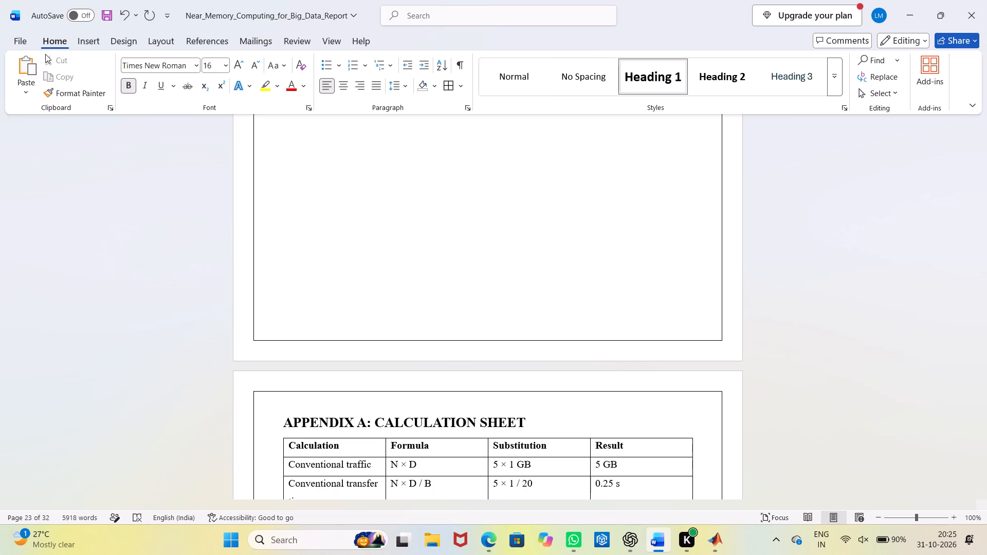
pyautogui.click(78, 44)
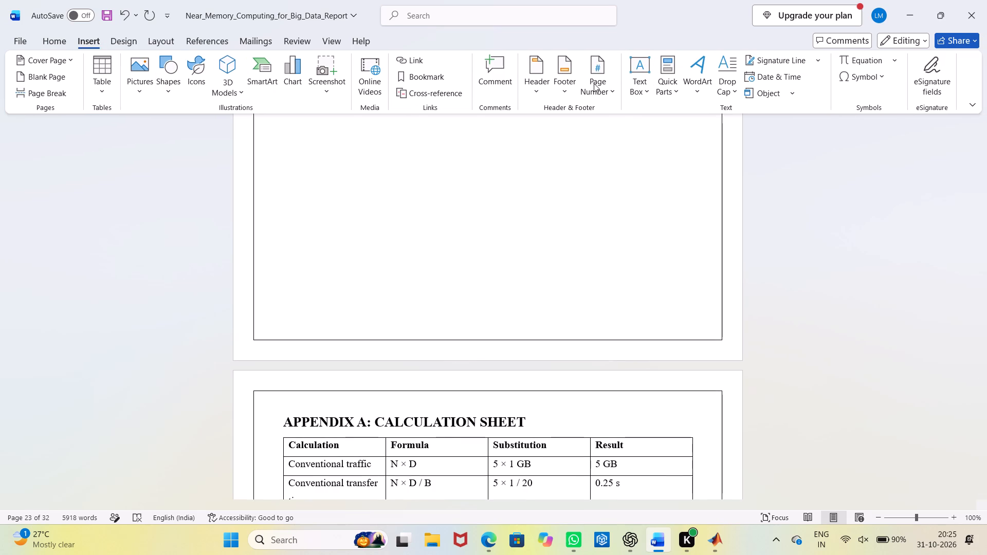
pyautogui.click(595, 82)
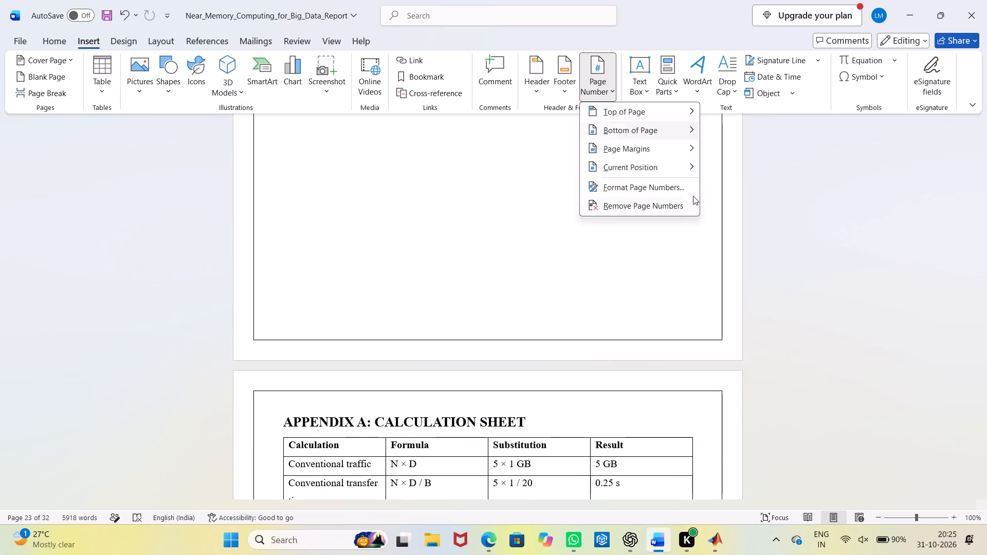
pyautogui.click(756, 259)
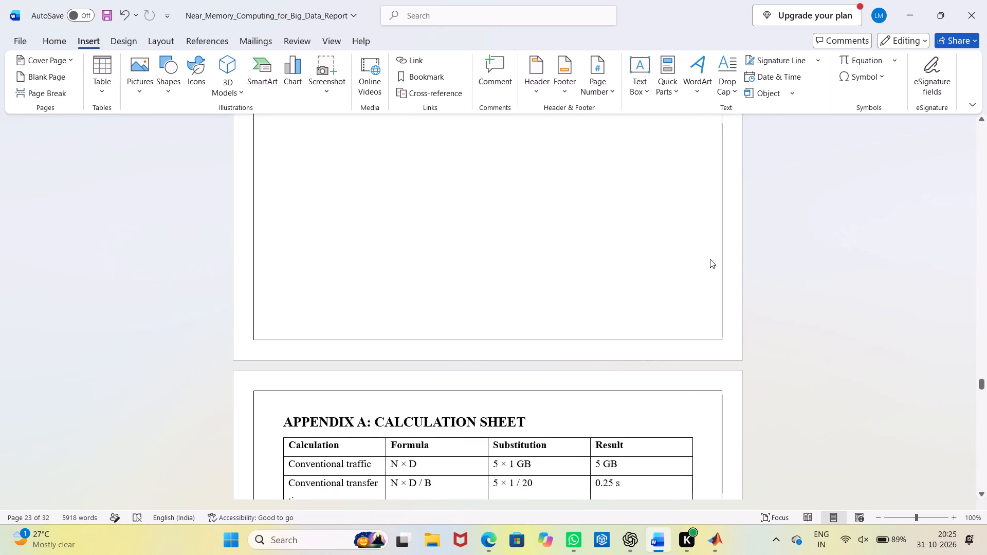
# Add a centred page number 23 in the first-page footer of Section 2, on the References page.
pyautogui.scroll(11, 619, 315)
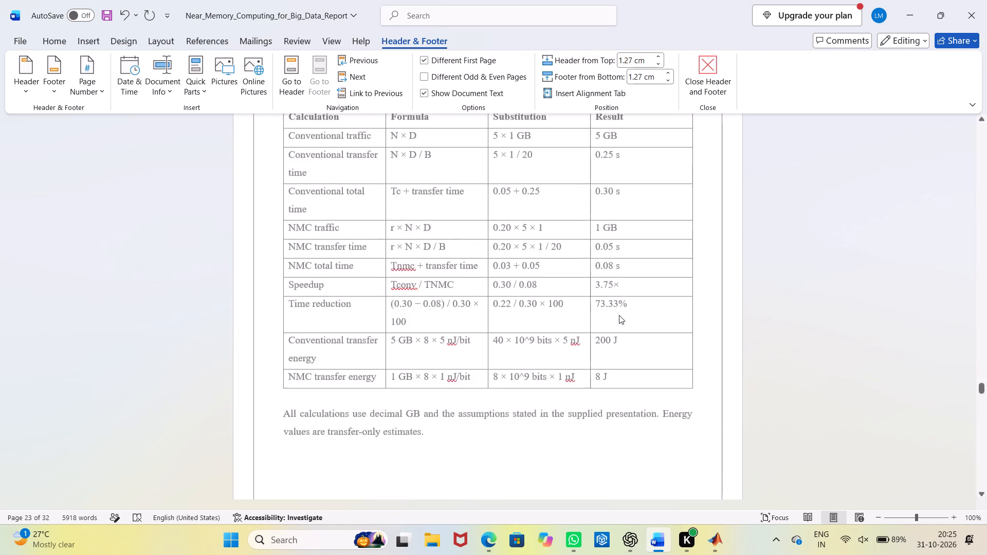
pyautogui.scroll(12, 619, 315)
pyautogui.scroll(20, 619, 315)
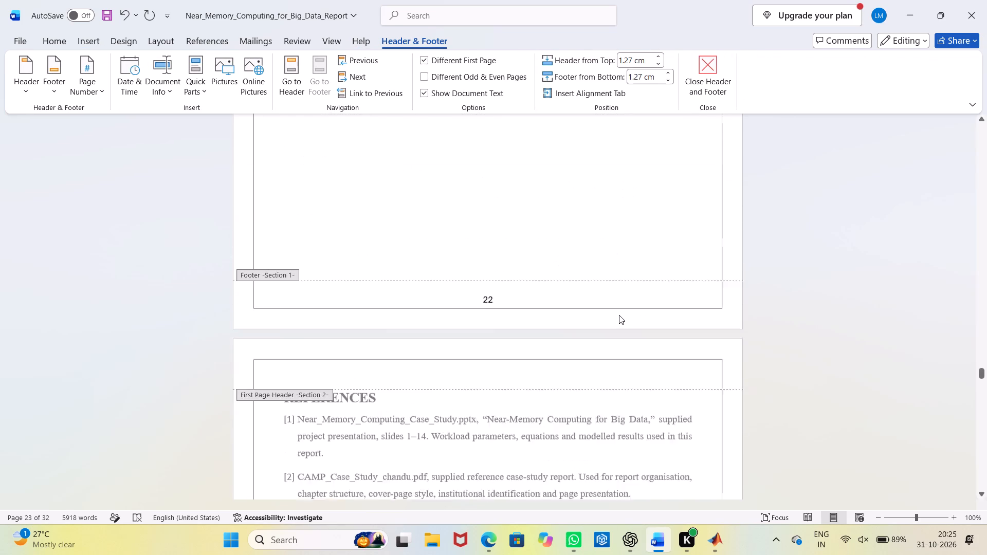
pyautogui.scroll(-20, 619, 315)
pyautogui.scroll(-4, 619, 315)
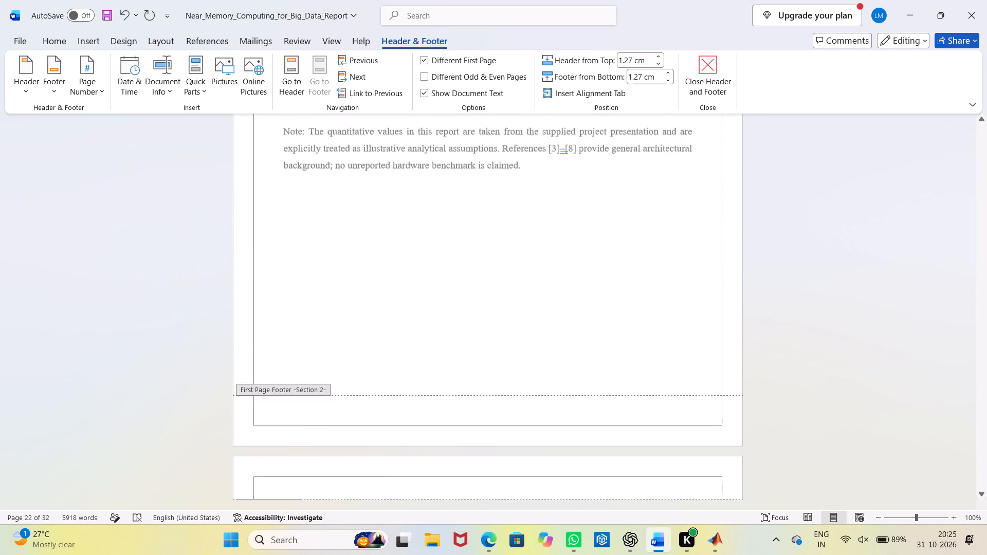
pyautogui.scroll(-1, 619, 315)
pyautogui.click(557, 283)
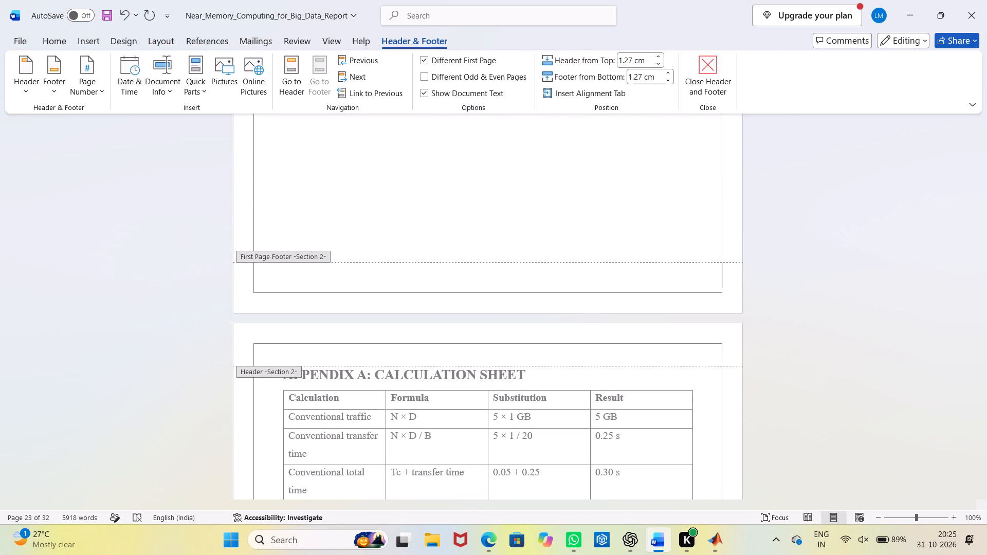
pyautogui.click(94, 41)
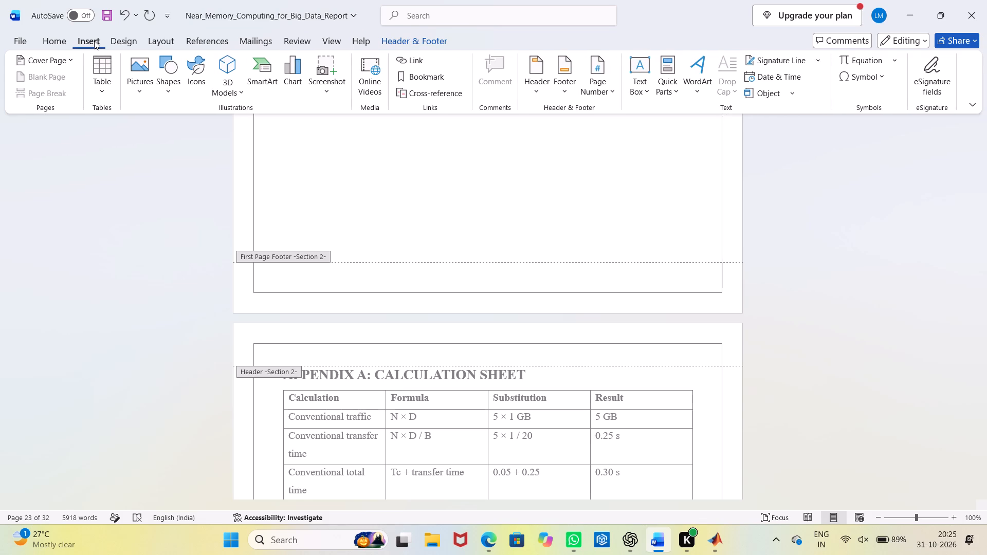
pyautogui.click(48, 42)
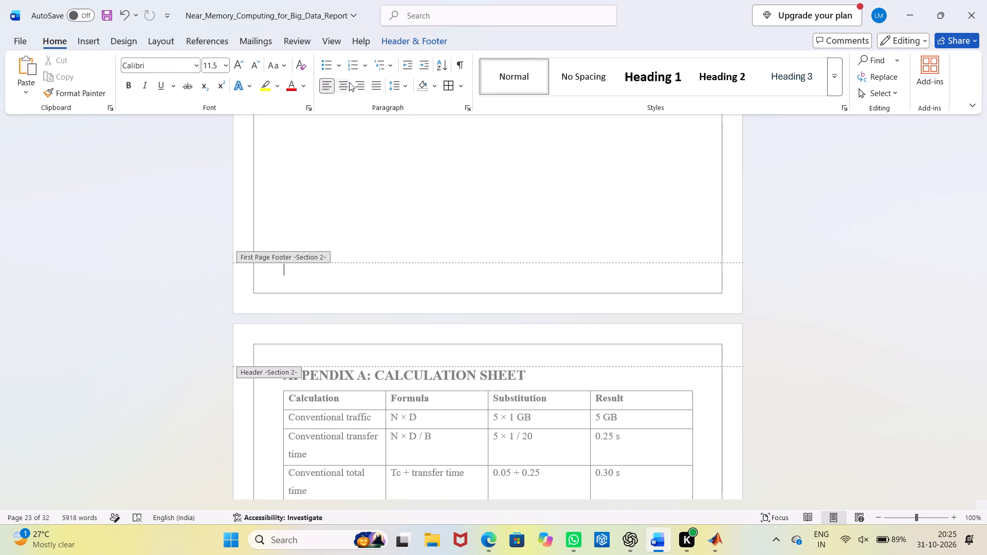
pyautogui.click(349, 82)
pyautogui.write('23')
pyautogui.click(782, 182)
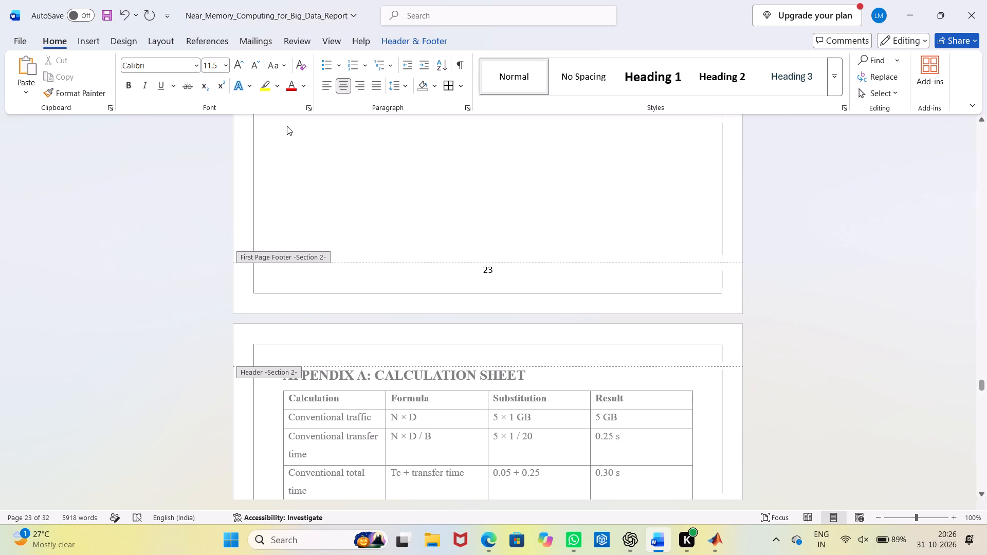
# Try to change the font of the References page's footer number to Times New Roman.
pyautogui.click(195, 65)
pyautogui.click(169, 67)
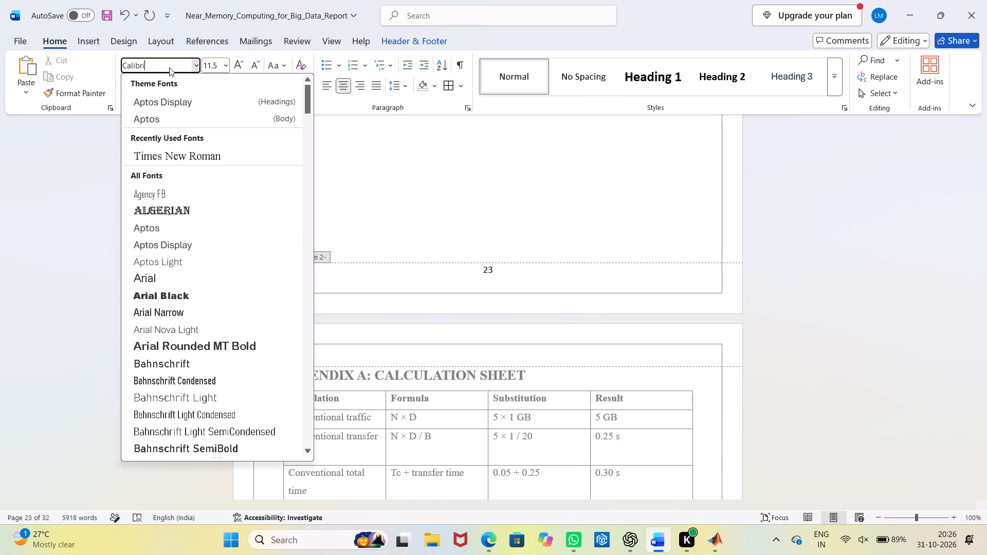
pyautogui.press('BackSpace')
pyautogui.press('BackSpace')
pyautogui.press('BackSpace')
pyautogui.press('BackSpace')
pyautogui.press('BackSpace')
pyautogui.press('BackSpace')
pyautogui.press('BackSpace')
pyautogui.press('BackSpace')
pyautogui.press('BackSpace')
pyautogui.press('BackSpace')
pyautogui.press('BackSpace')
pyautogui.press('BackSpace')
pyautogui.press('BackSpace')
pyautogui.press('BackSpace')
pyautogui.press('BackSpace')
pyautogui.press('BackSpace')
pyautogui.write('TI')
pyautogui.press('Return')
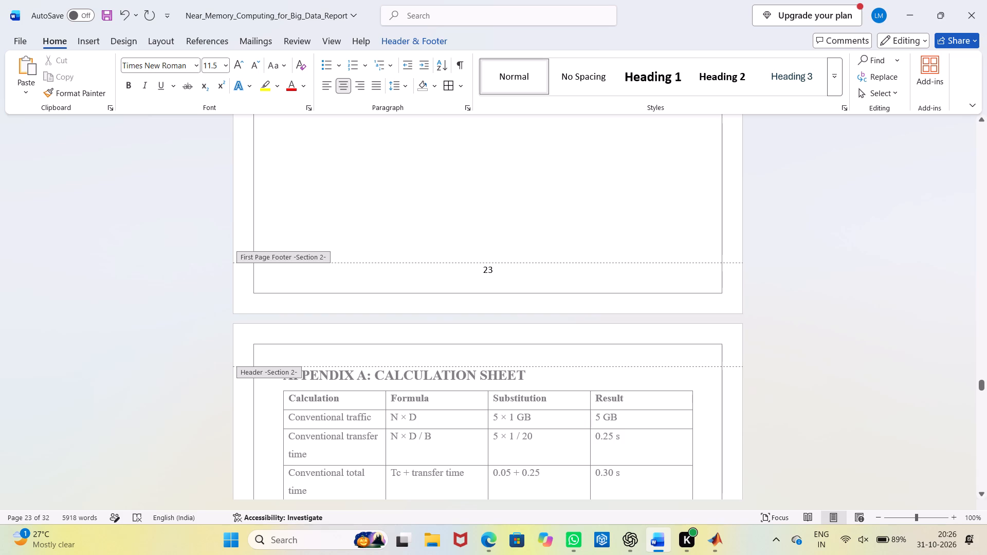
# Format the footer number 23 on the References page as Times New Roman, size 12, and leave footer editing.
pyautogui.moveTo(501, 274); pyautogui.dragTo(463, 268)
pyautogui.click(188, 68)
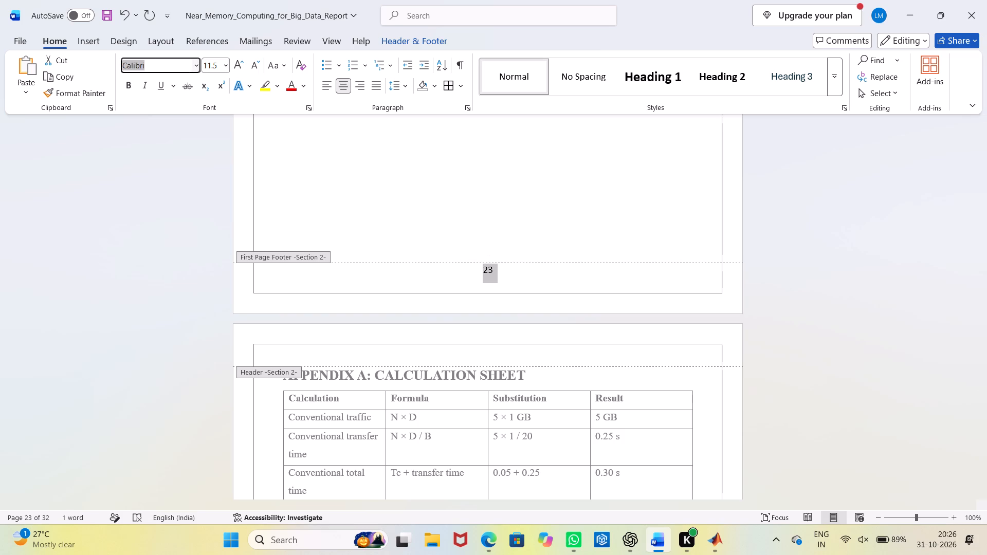
pyautogui.write('TI')
pyautogui.press('Return')
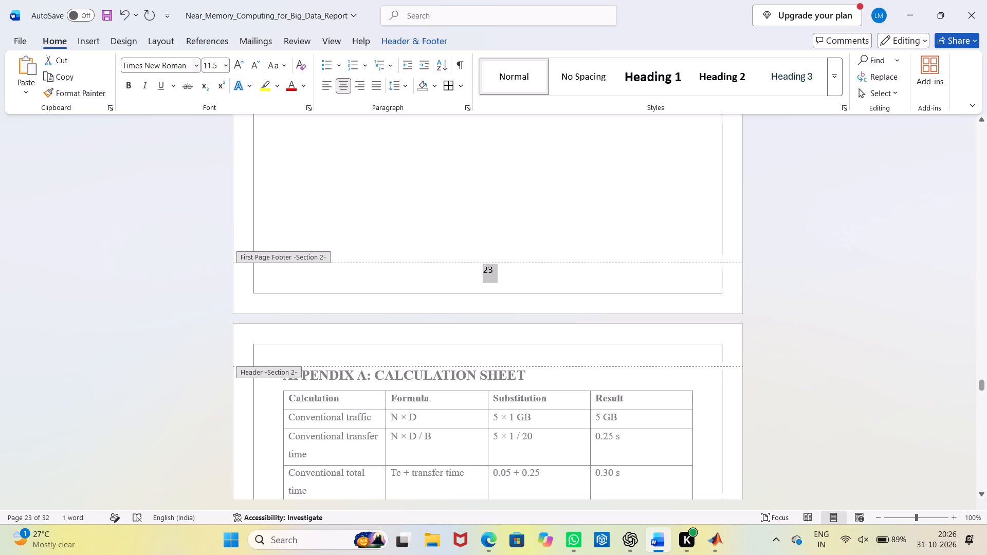
pyautogui.click(236, 68)
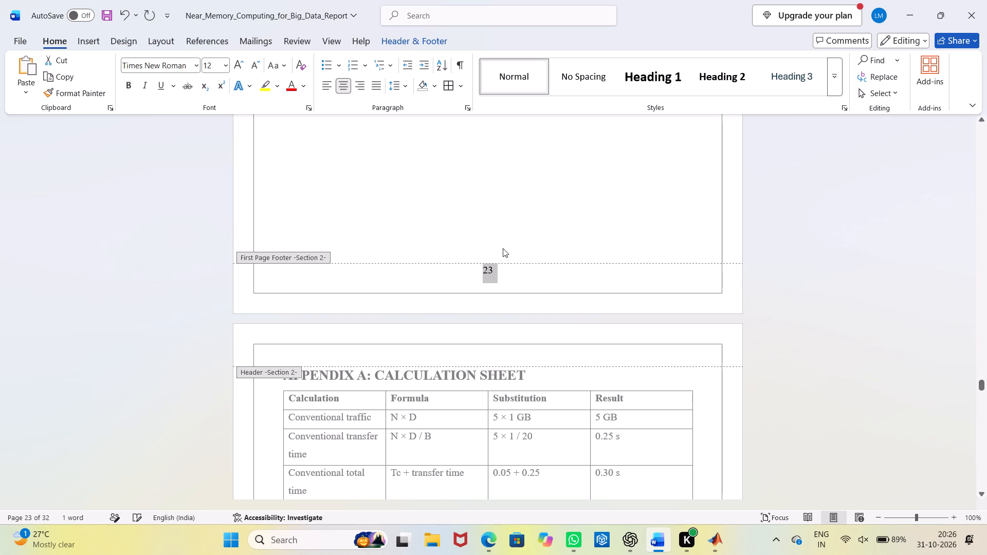
pyautogui.click(654, 229)
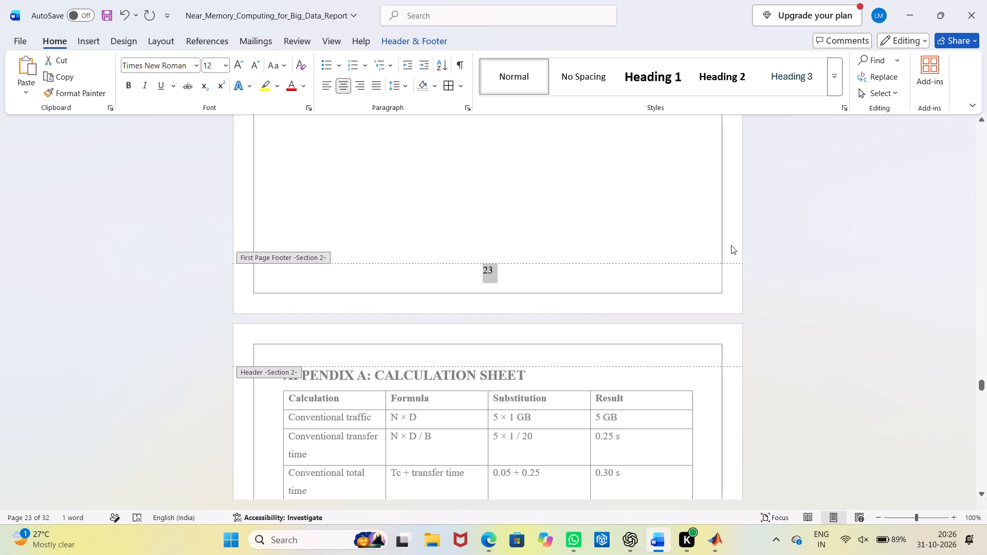
pyautogui.click(730, 245)
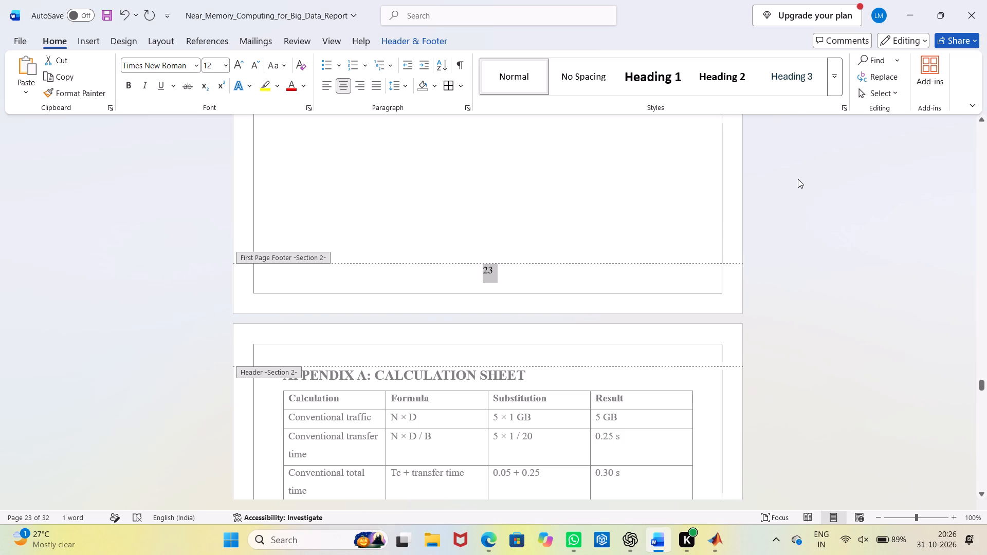
pyautogui.click(798, 179)
pyautogui.press('Escape')
# Look over the References and Appendix A pages and check the page numbers in their footers.
pyautogui.scroll(1, 634, 294)
pyautogui.scroll(-18, 634, 294)
pyautogui.scroll(-4, 634, 294)
pyautogui.scroll(16, 634, 294)
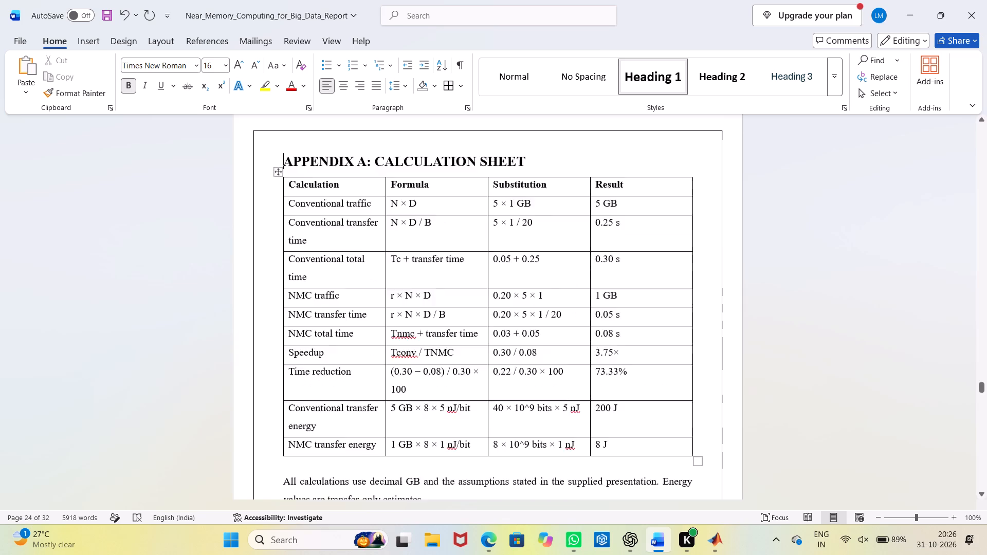
pyautogui.scroll(20, 634, 295)
pyautogui.scroll(8, 634, 295)
pyautogui.scroll(18, 634, 295)
pyautogui.scroll(9, 634, 295)
pyautogui.scroll(-20, 634, 295)
pyautogui.scroll(-16, 634, 295)
pyautogui.scroll(-8, 634, 295)
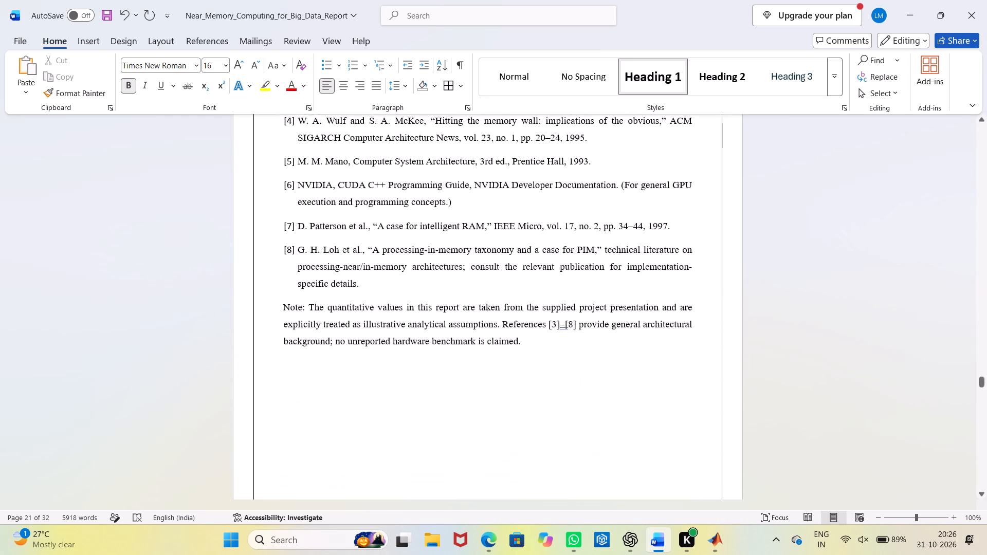
pyautogui.scroll(-15, 634, 295)
pyautogui.scroll(-17, 634, 295)
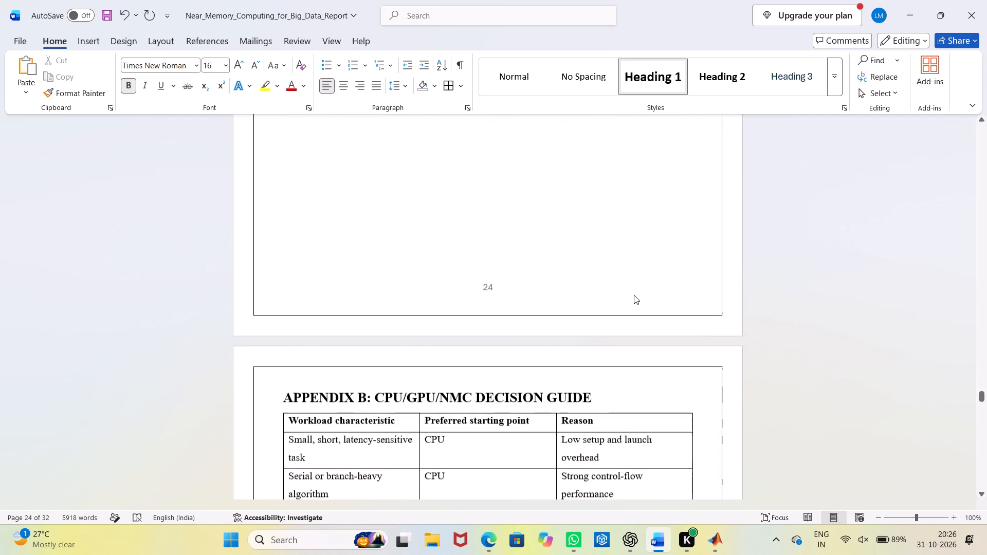
# Look through Appendix B, the MATLAB simulation code and the result graphs to find each section's starting page number.
pyautogui.scroll(-17, 634, 295)
pyautogui.scroll(-14, 634, 295)
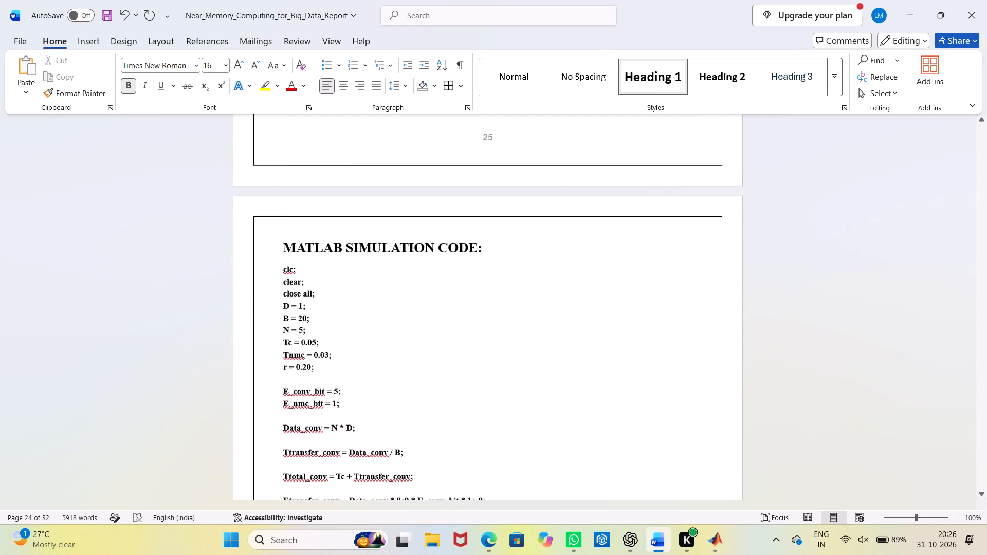
pyautogui.scroll(-7, 634, 295)
pyautogui.scroll(-14, 634, 295)
pyautogui.scroll(-8, 632, 292)
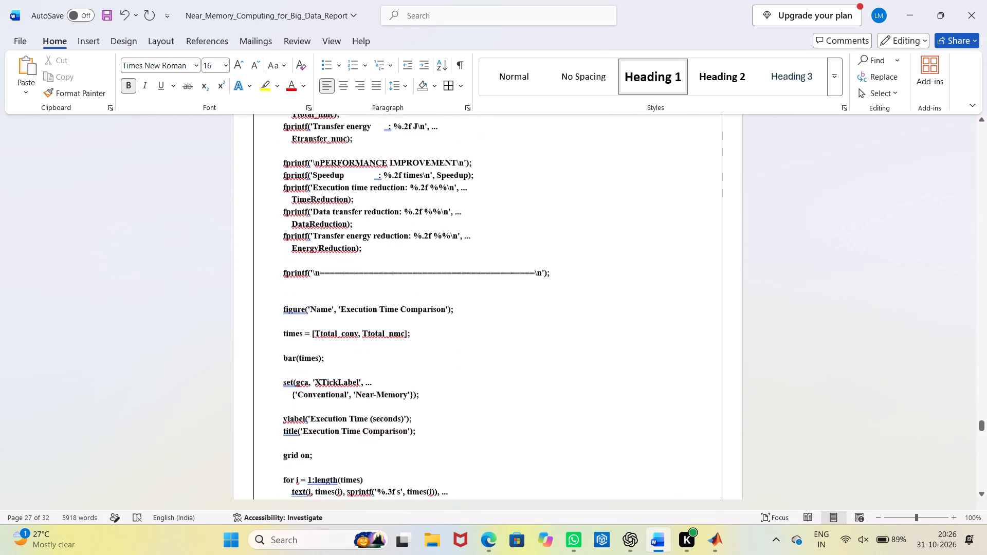
pyautogui.scroll(-13, 631, 292)
pyautogui.scroll(-20, 631, 292)
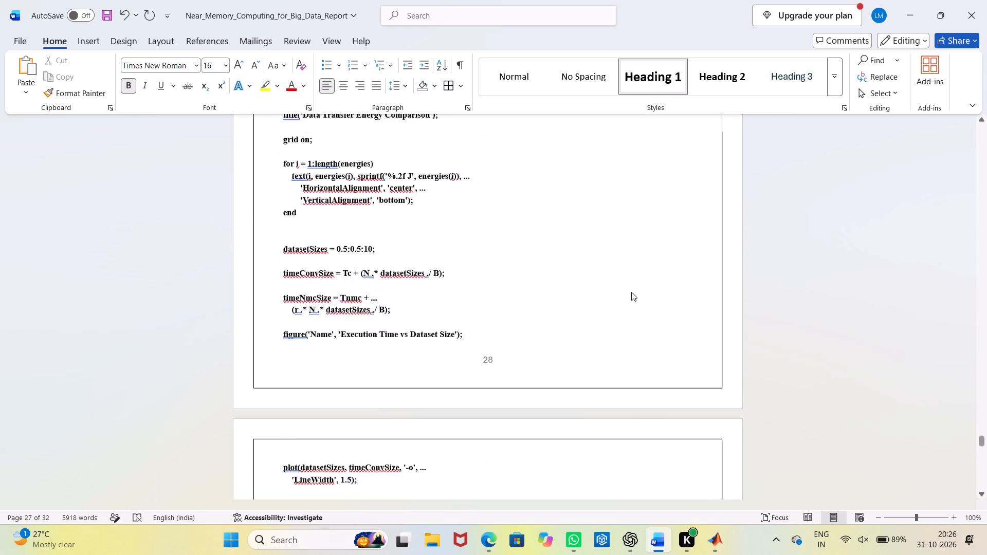
pyautogui.scroll(-20, 631, 292)
pyautogui.scroll(-7, 631, 292)
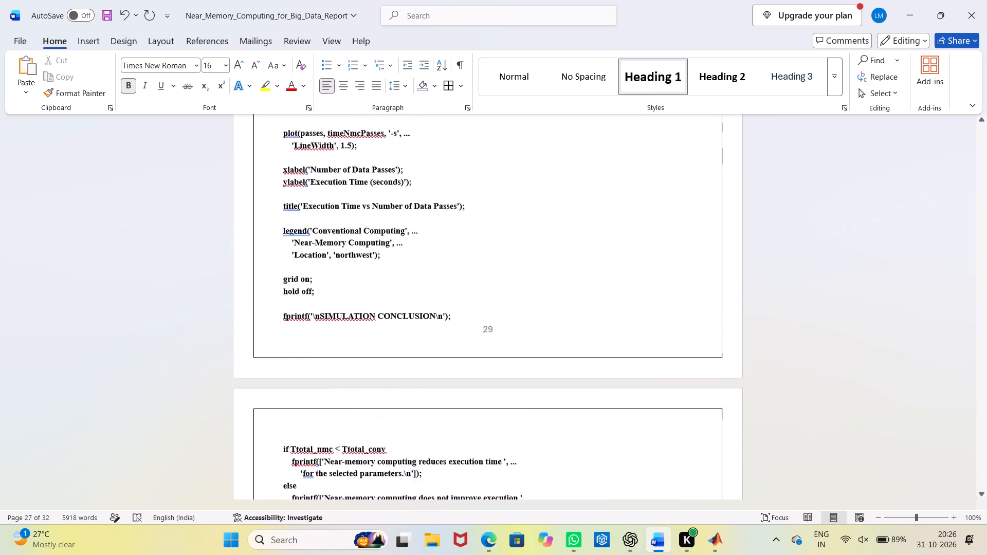
pyautogui.scroll(-14, 631, 292)
pyautogui.scroll(-7, 631, 292)
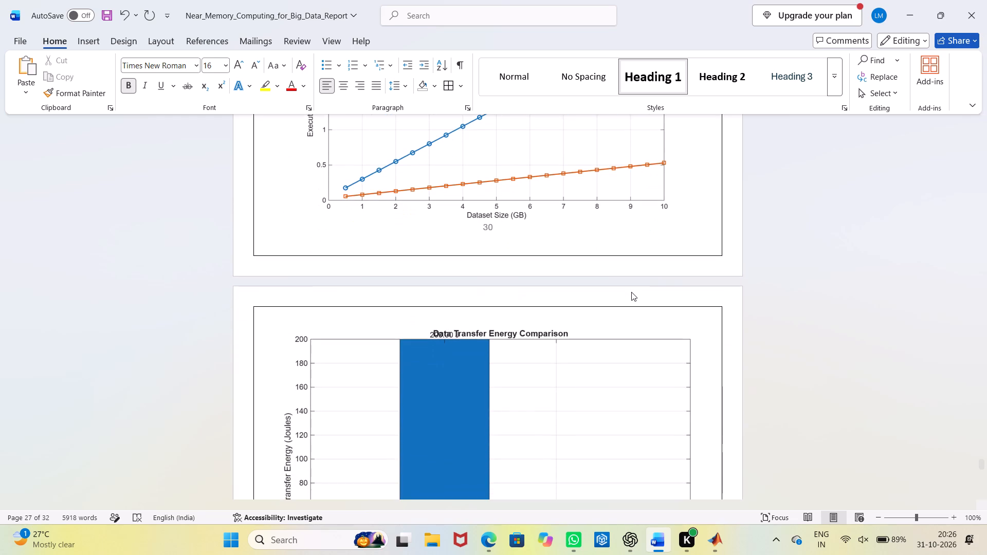
pyautogui.scroll(-18, 631, 292)
pyautogui.scroll(-5, 631, 292)
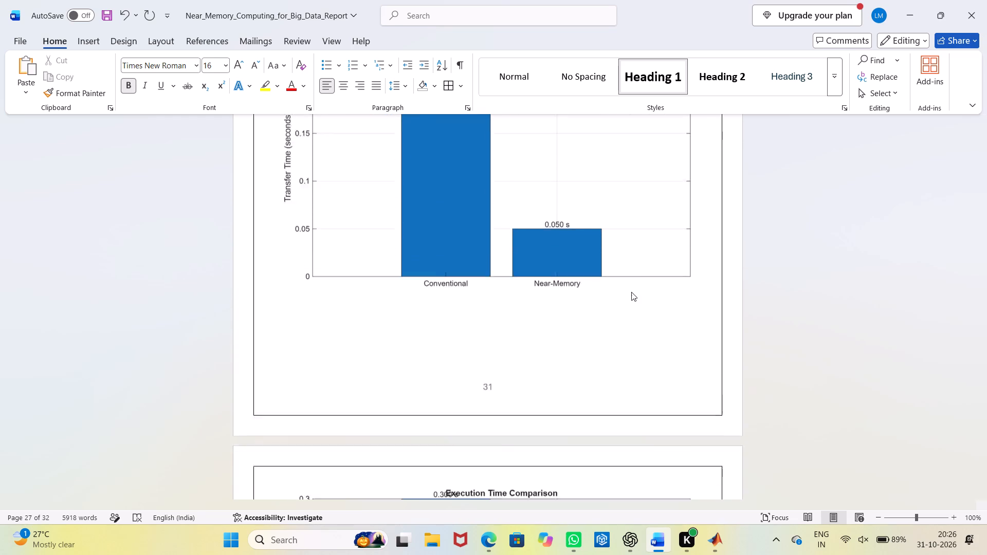
pyautogui.scroll(-13, 631, 292)
pyautogui.scroll(-17, 631, 292)
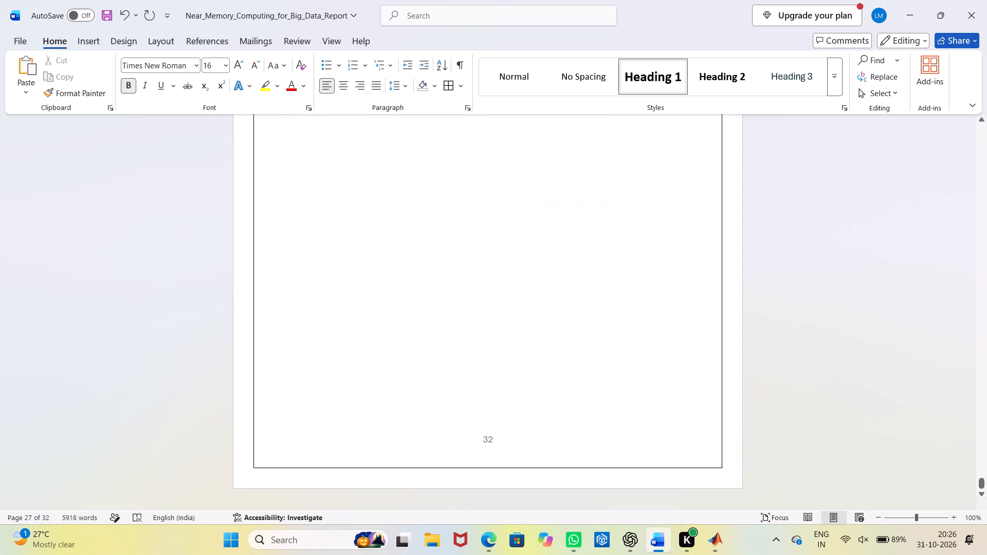
pyautogui.scroll(-3, 631, 292)
# Fill in the contents page numbers: References 23, Appendix A 24, Appendix B 25, MATLAB Simulation Code 26 and Results 30.
pyautogui.scroll(5, 777, 313)
pyautogui.middleClick(775, 315)
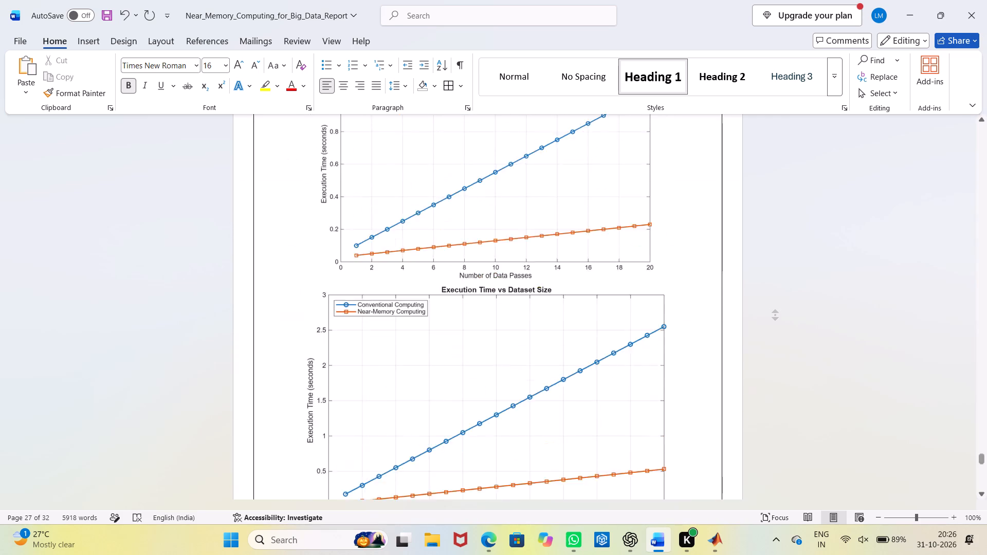
pyautogui.click(775, 189)
pyautogui.scroll(20, 763, 197)
pyautogui.scroll(1, 763, 197)
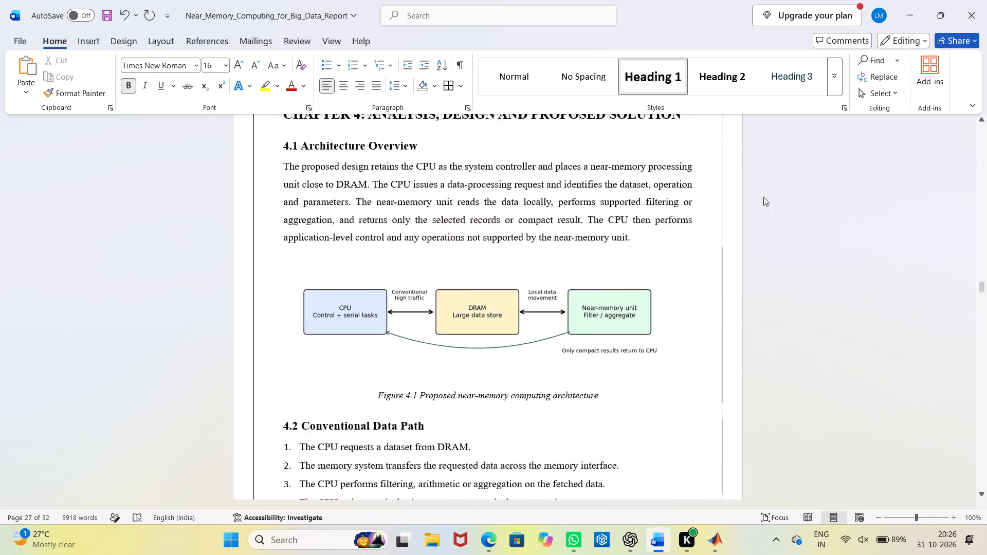
pyautogui.scroll(20, 763, 197)
pyautogui.scroll(15, 763, 197)
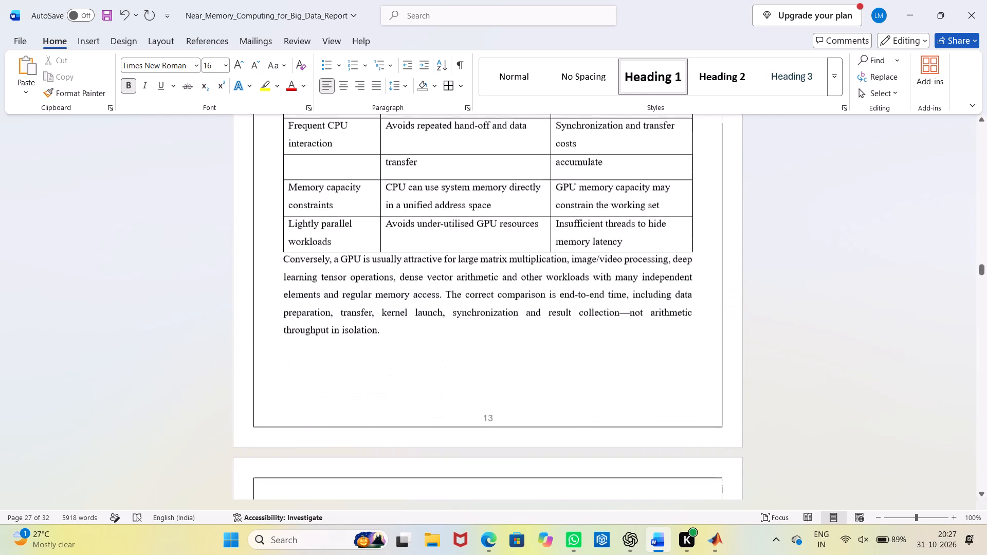
pyautogui.scroll(20, 763, 197)
pyautogui.scroll(15, 763, 197)
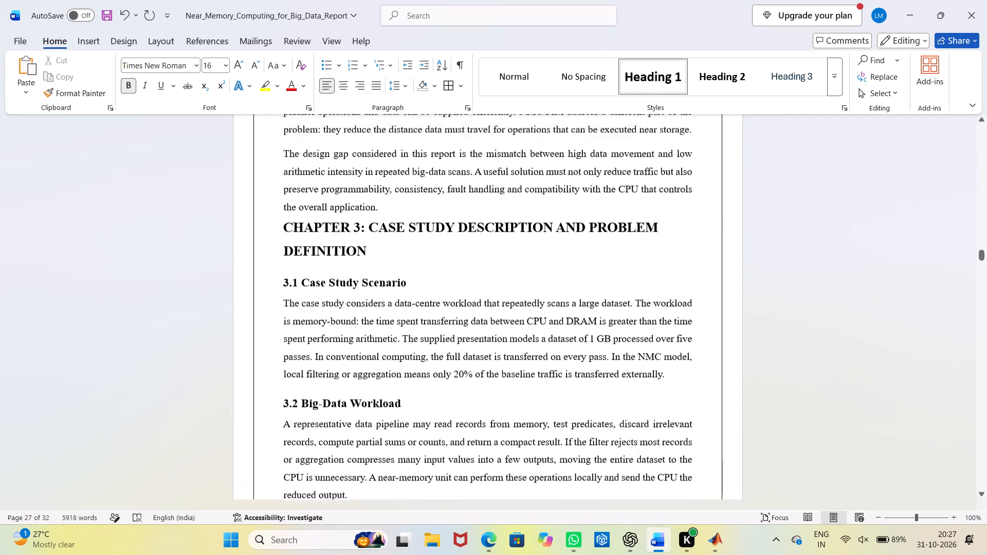
pyautogui.scroll(13, 763, 197)
pyautogui.scroll(17, 763, 197)
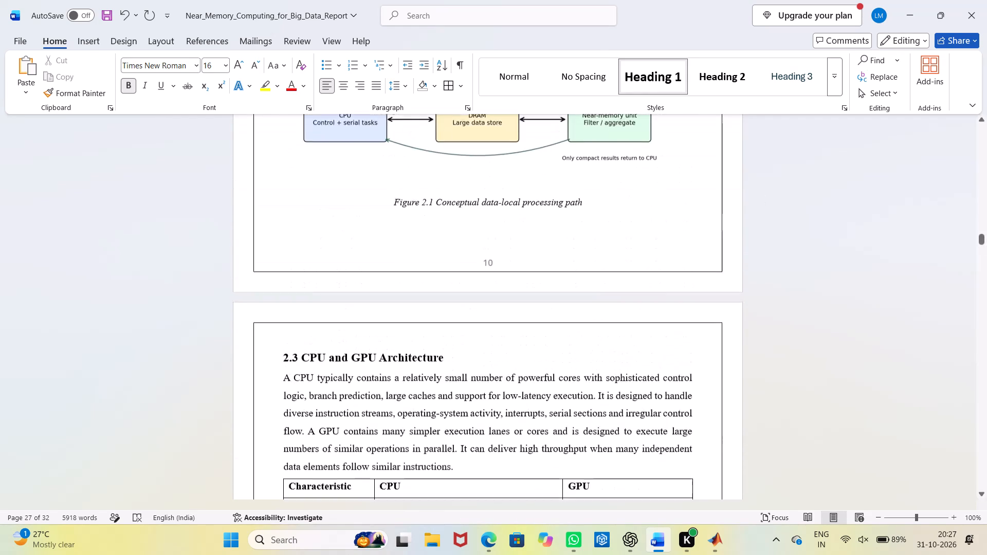
pyautogui.scroll(20, 763, 197)
pyautogui.scroll(11, 763, 197)
pyautogui.scroll(20, 763, 197)
pyautogui.scroll(16, 763, 197)
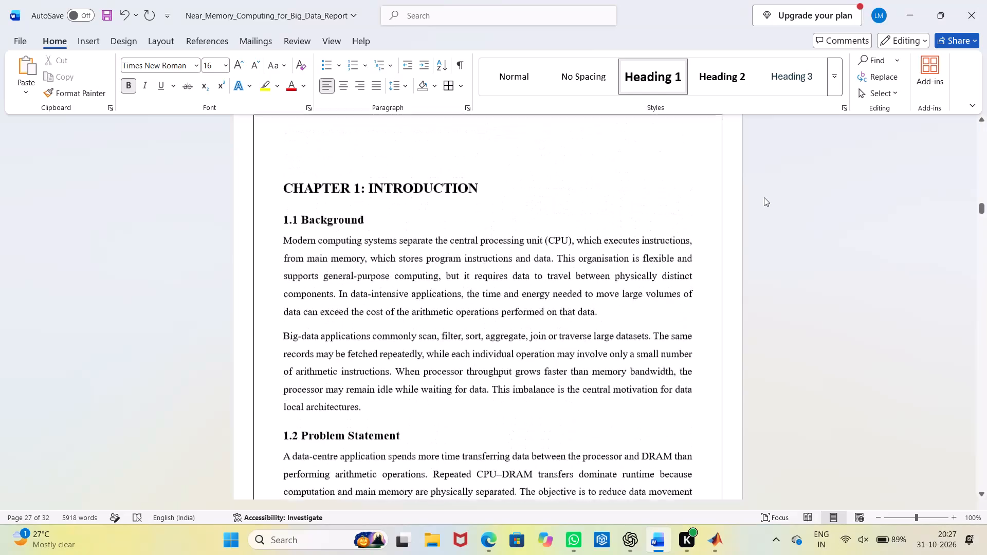
pyautogui.scroll(20, 764, 197)
pyautogui.scroll(13, 764, 197)
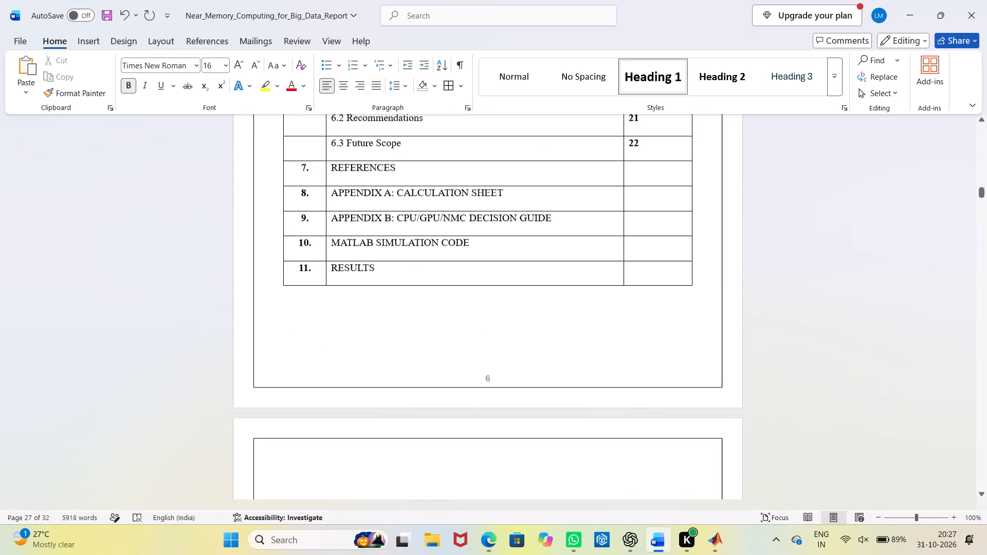
pyautogui.scroll(6, 764, 197)
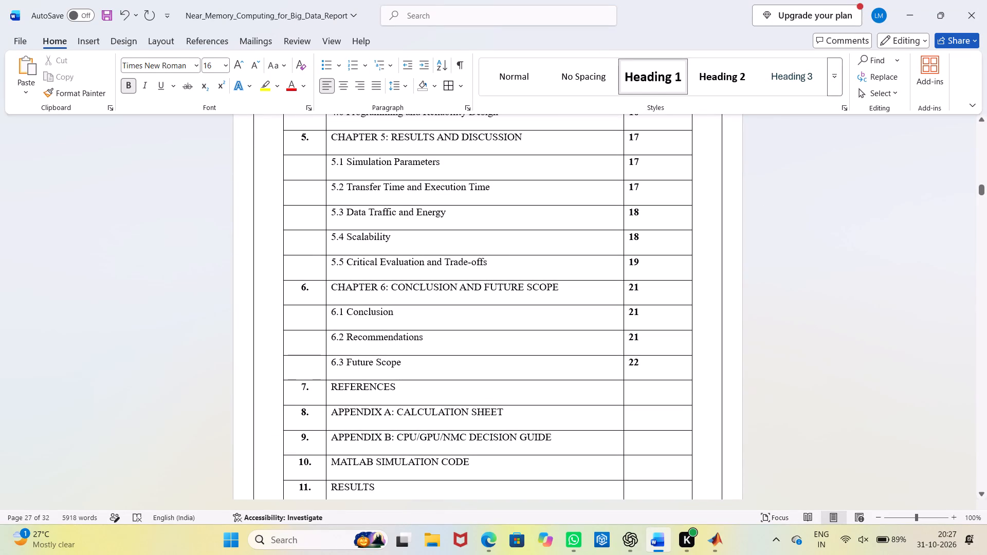
pyautogui.click(650, 387)
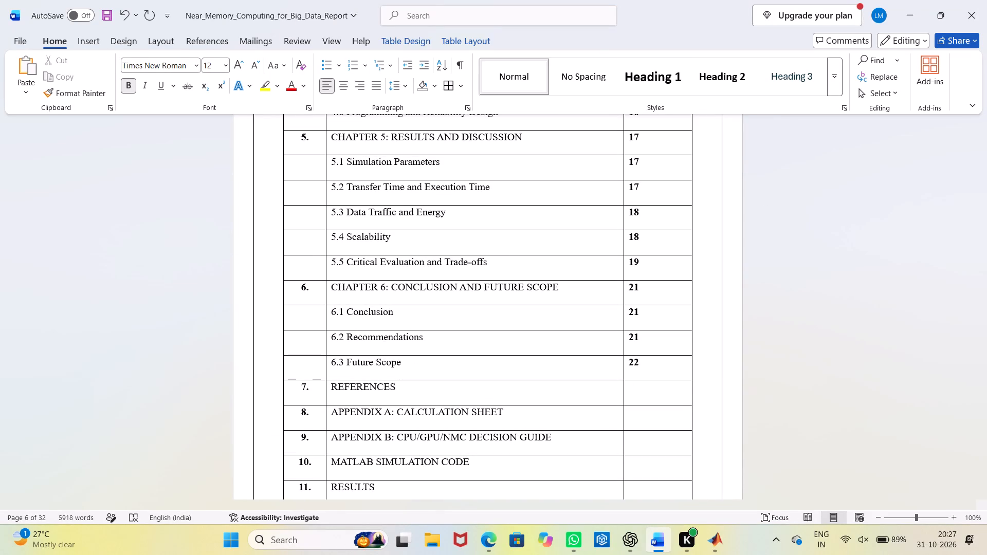
pyautogui.write('23')
pyautogui.press('Down')
pyautogui.write('24')
pyautogui.press('Down')
pyautogui.write('25')
pyautogui.press('Down')
pyautogui.write('26')
pyautogui.press('Down')
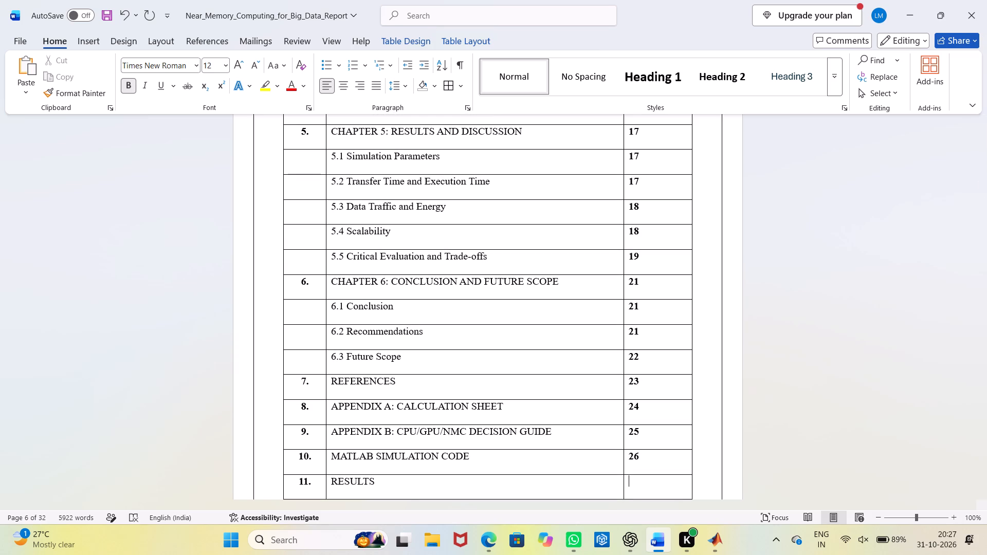
pyautogui.write('30')
# Select the entries of the contents table's Page No. column, from the Results row up to the header.
pyautogui.moveTo(681, 493); pyautogui.dragTo(616, 147)
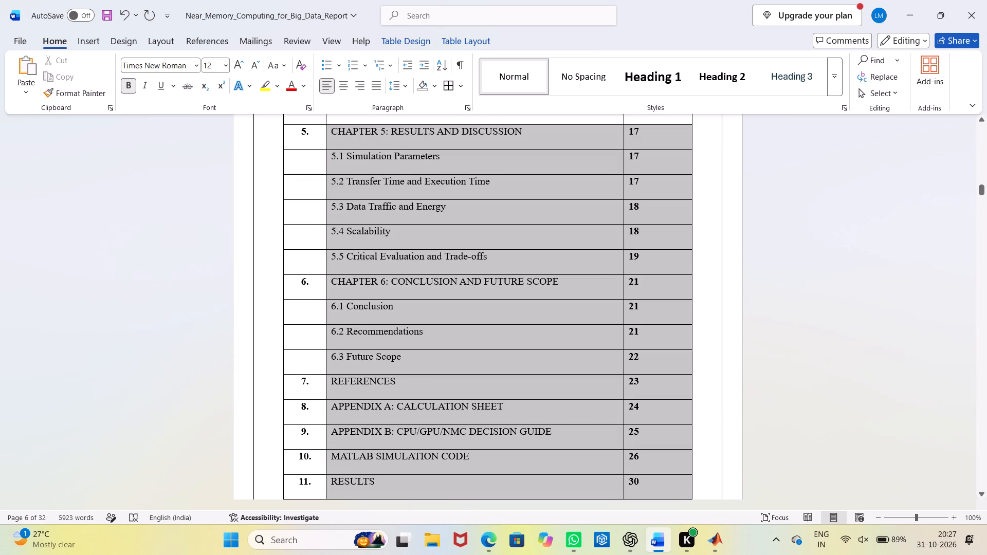
pyautogui.moveTo(616, 147); pyautogui.dragTo(670, 117)
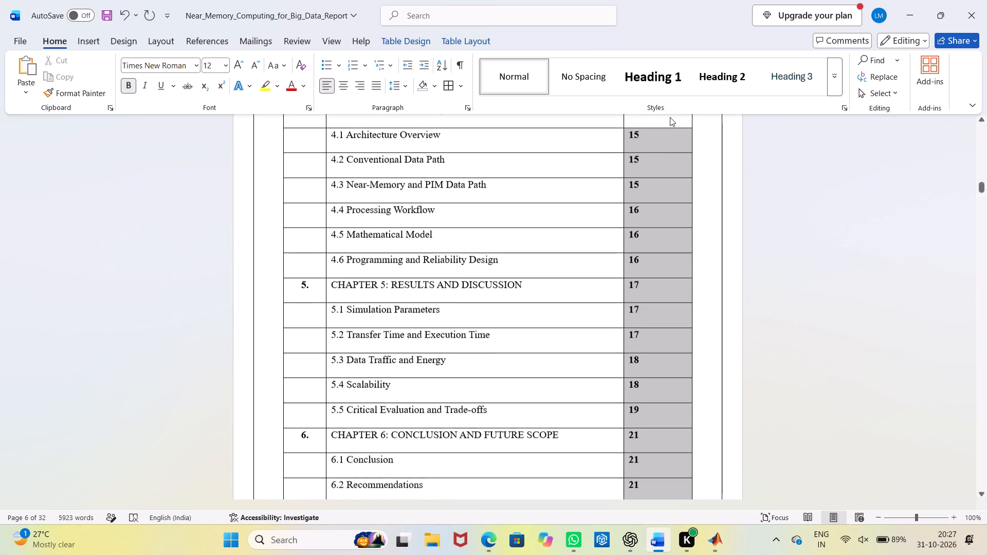
pyautogui.moveTo(670, 117); pyautogui.dragTo(669, 119)
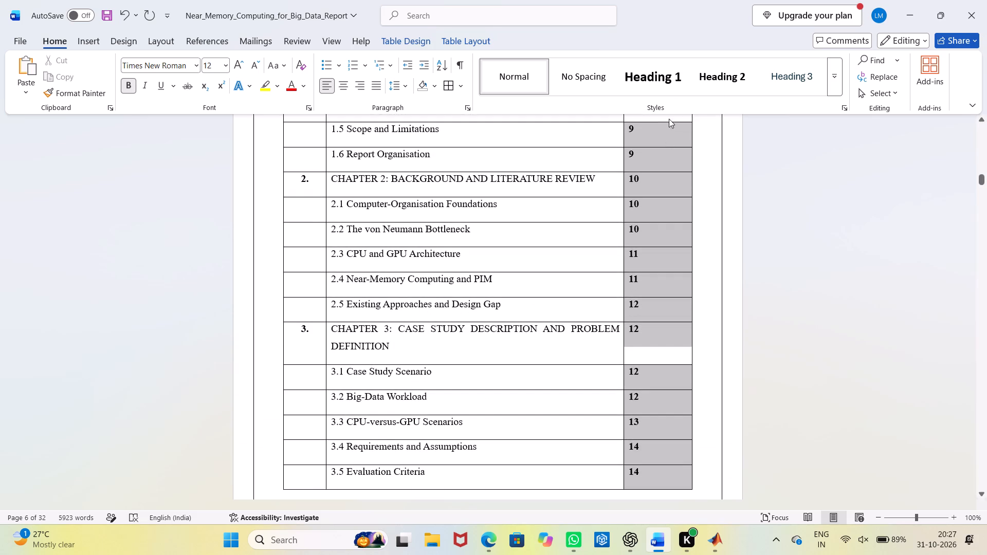
pyautogui.moveTo(669, 119); pyautogui.dragTo(672, 112)
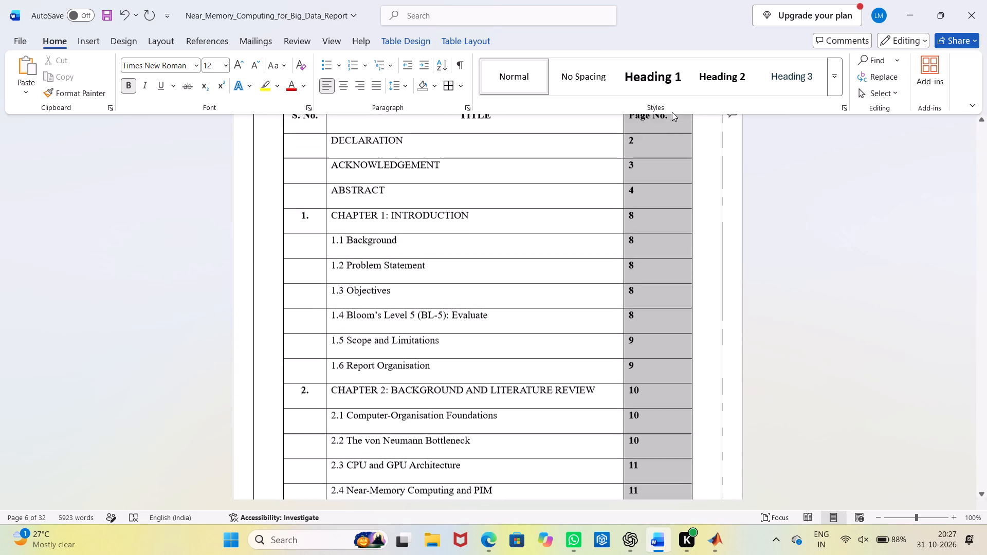
# Centre the contents table's page numbers below the Page No. header and remove their bold formatting.
pyautogui.moveTo(672, 112); pyautogui.dragTo(656, 194)
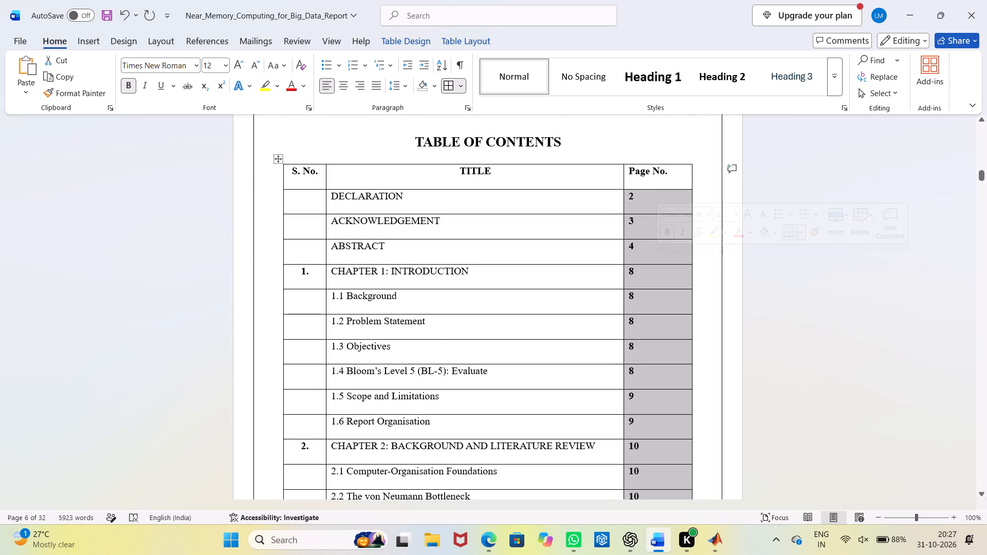
pyautogui.click(351, 86)
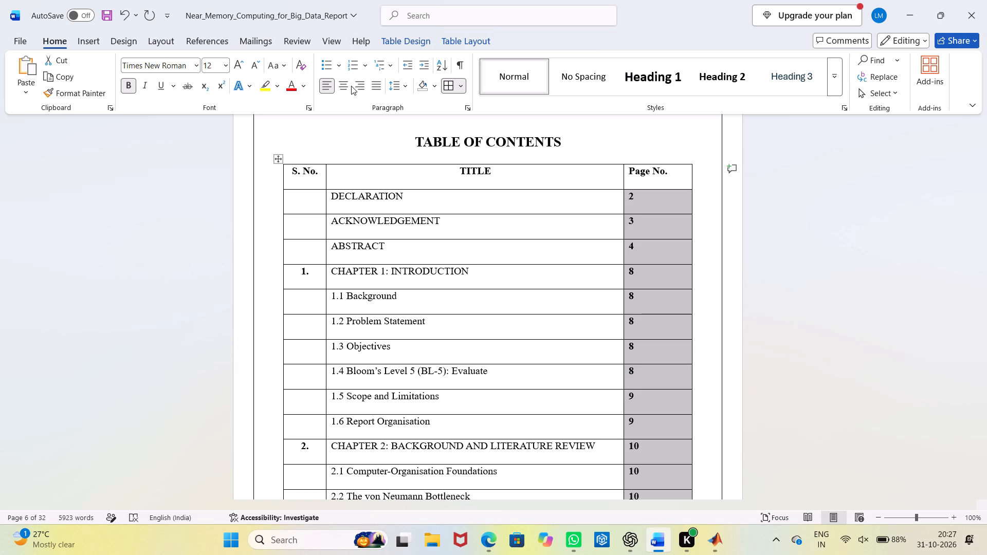
pyautogui.click(345, 83)
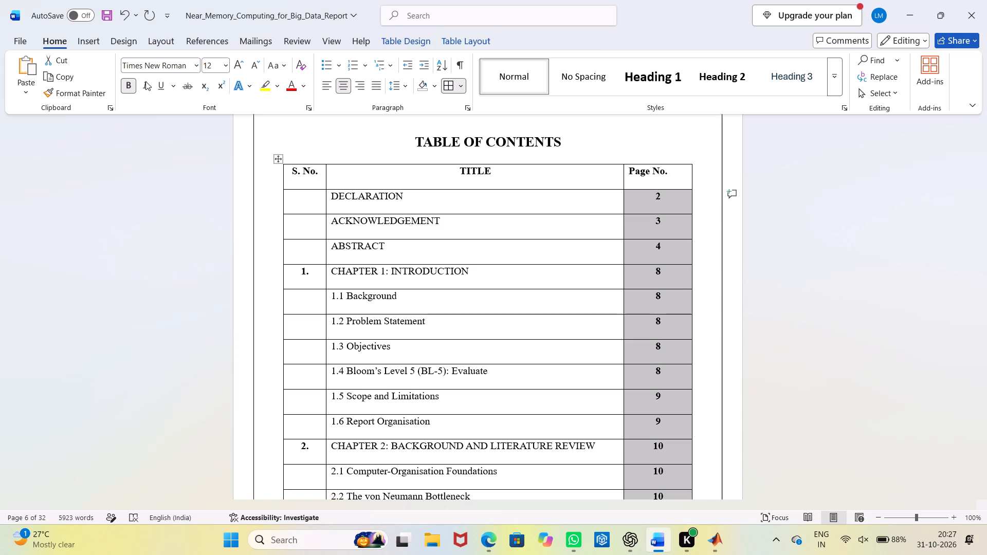
pyautogui.click(128, 91)
pyautogui.click(754, 252)
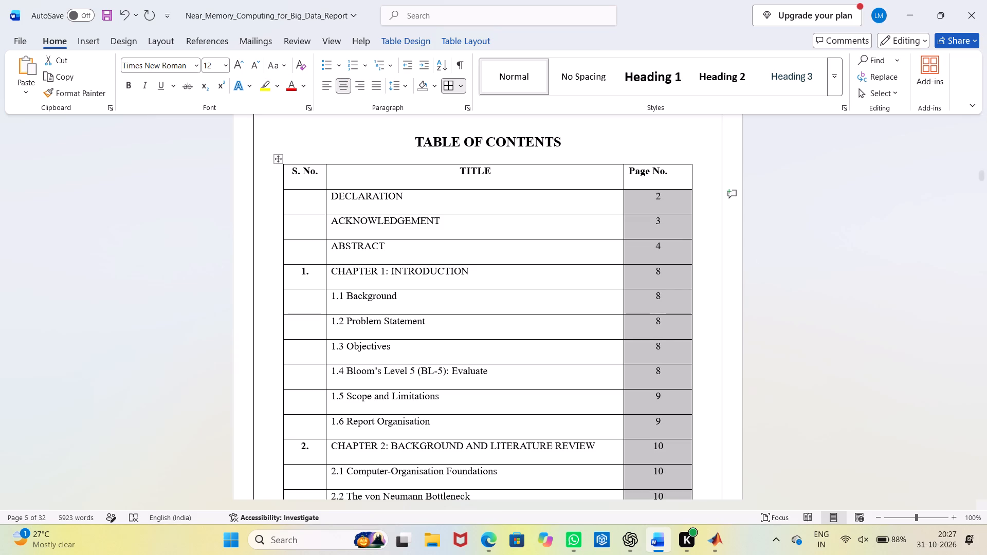
# Centre the Page No. header cell of the contents table.
pyautogui.moveTo(676, 175); pyautogui.dragTo(627, 173)
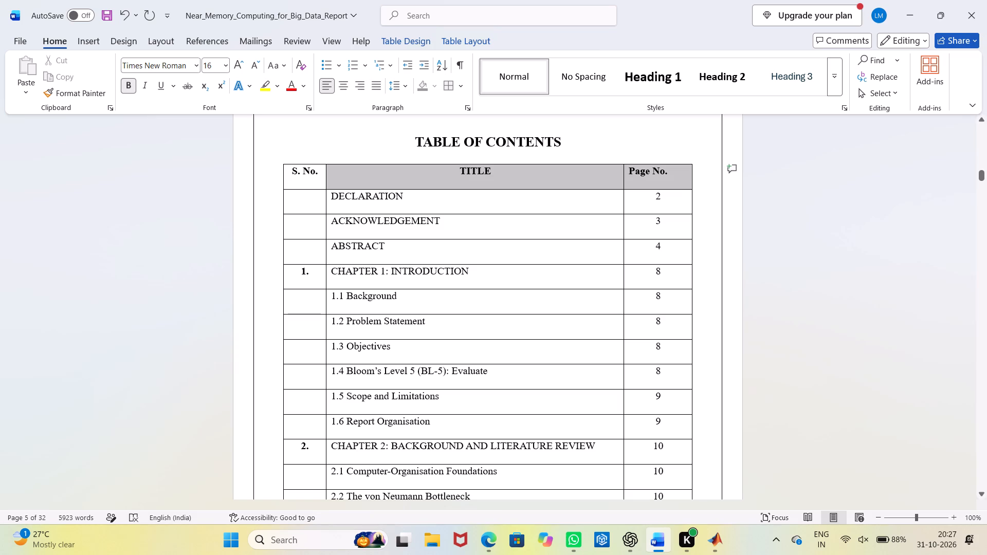
pyautogui.moveTo(627, 173); pyautogui.dragTo(630, 175)
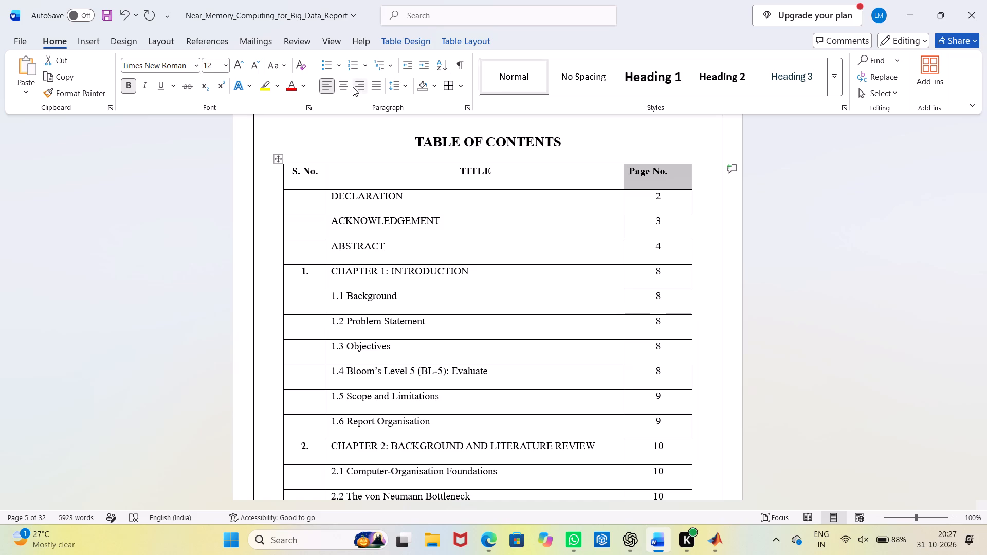
pyautogui.click(347, 85)
pyautogui.click(735, 219)
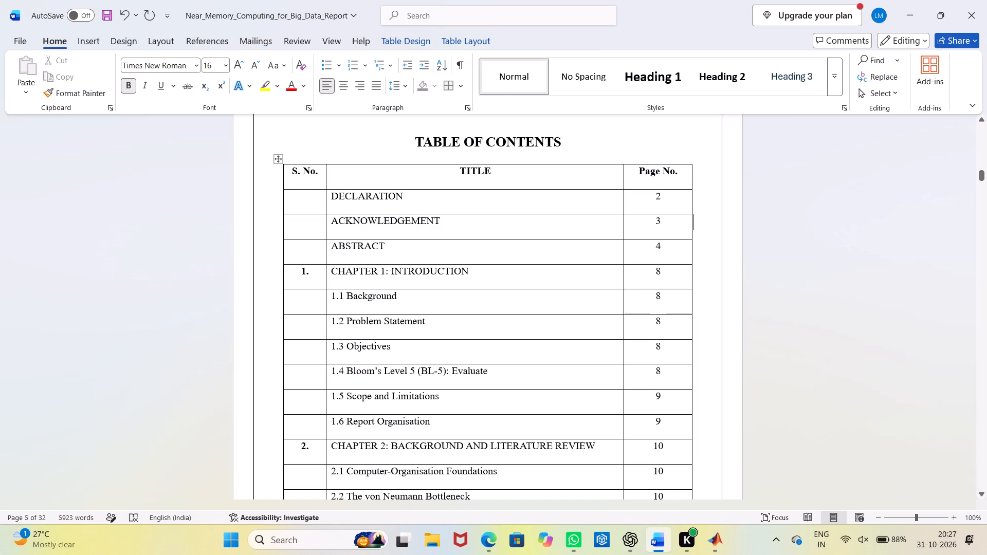
# Export the report as a PDF to the Downloads folder, replacing the existing file VISHAL _ CAMP.
pyautogui.click(26, 44)
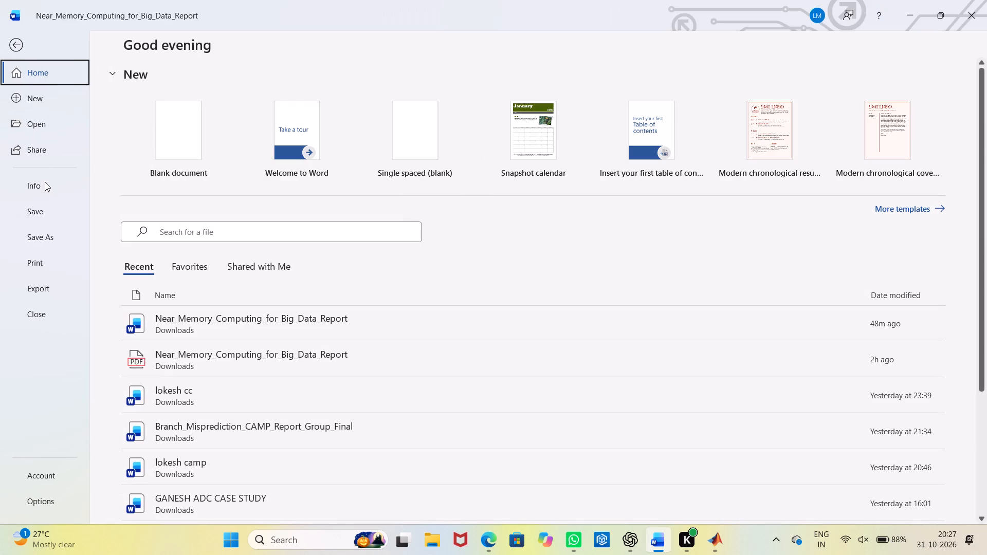
pyautogui.click(52, 290)
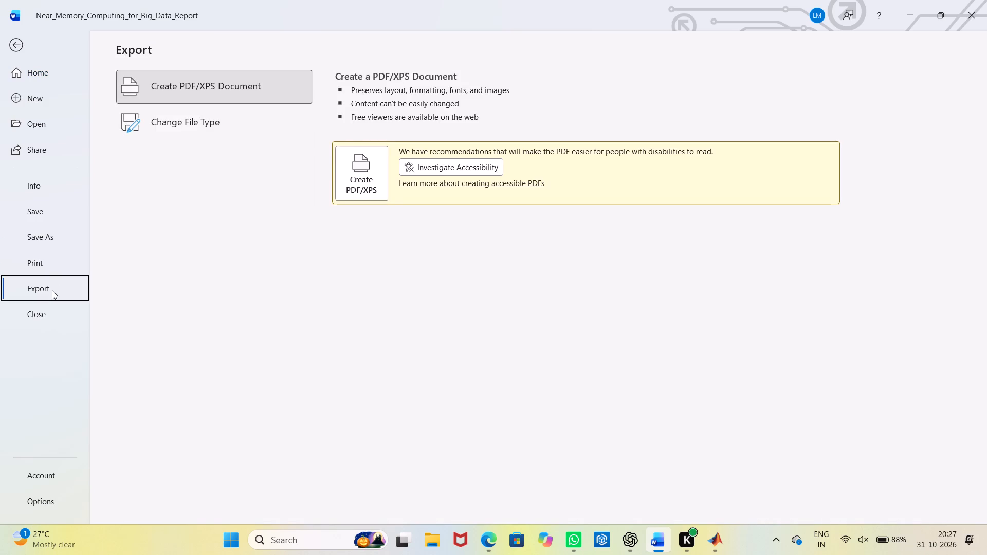
pyautogui.click(386, 165)
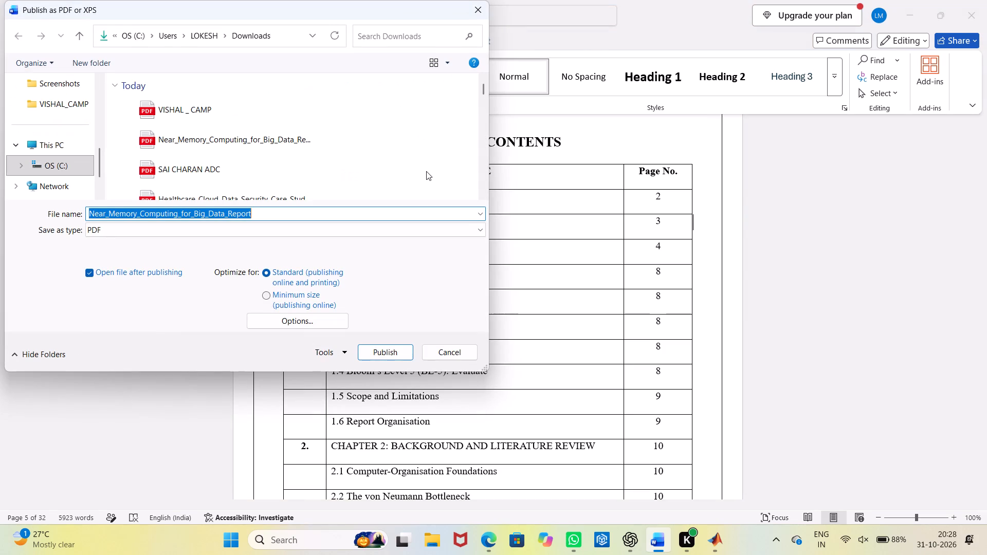
pyautogui.click(164, 120)
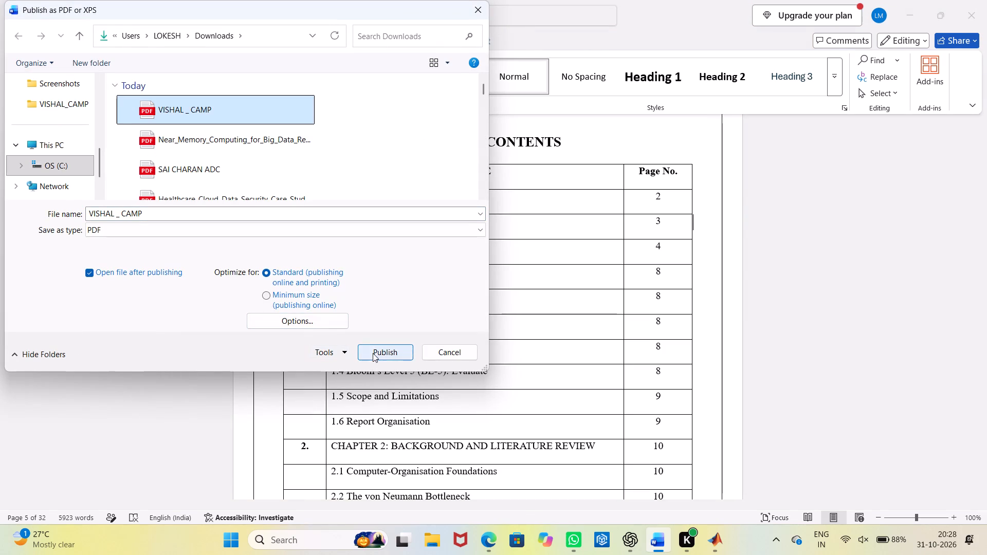
pyautogui.click(373, 353)
pyautogui.click(522, 271)
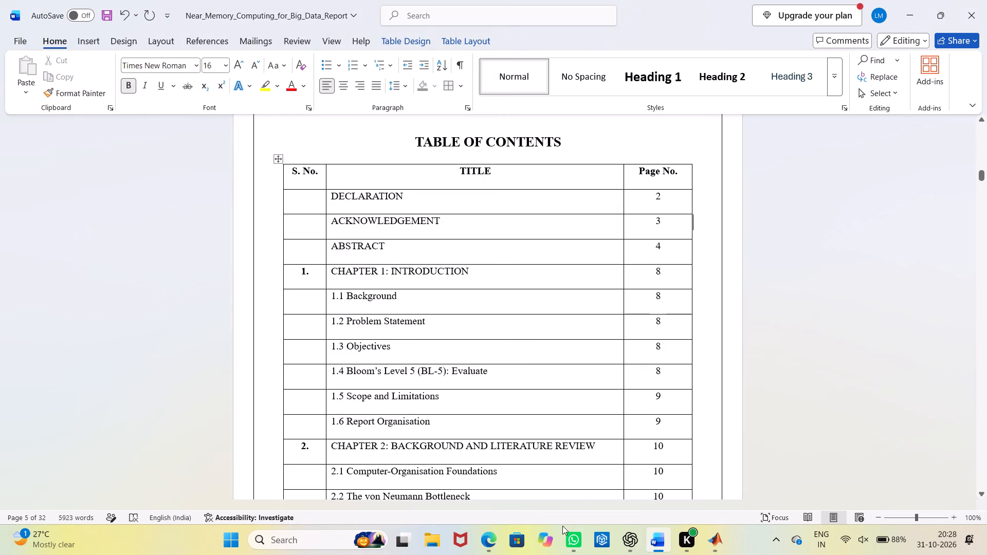
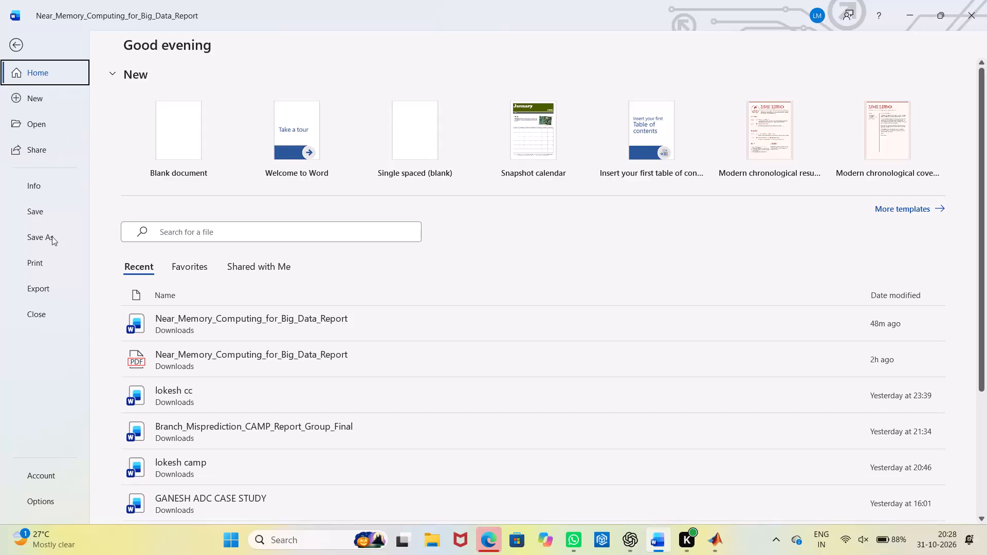
# Save the report as a Word document named Near_Memory_Computing_for_Big_Data_Report in the Downloads folder.
pyautogui.click(52, 236)
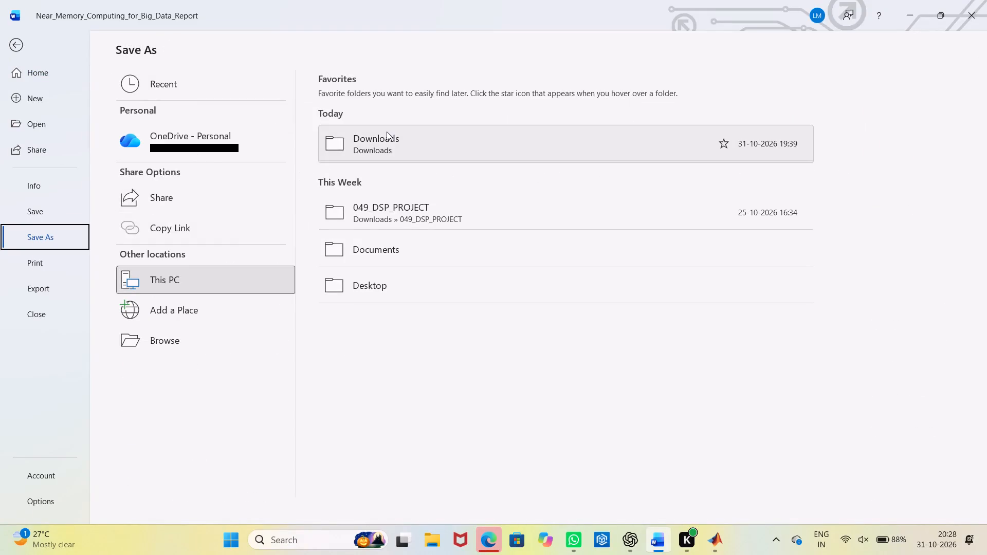
pyautogui.click(387, 132)
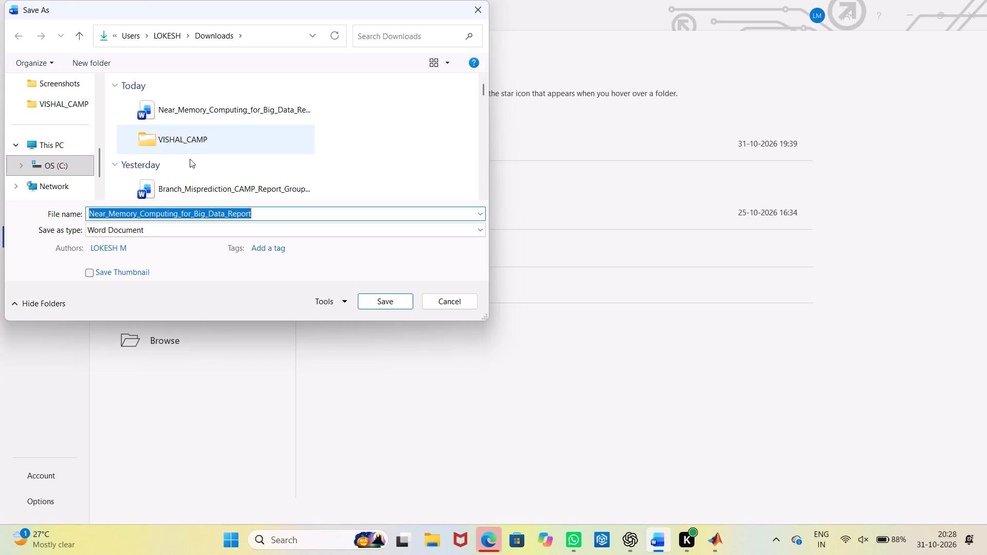
pyautogui.scroll(2, 78, 137)
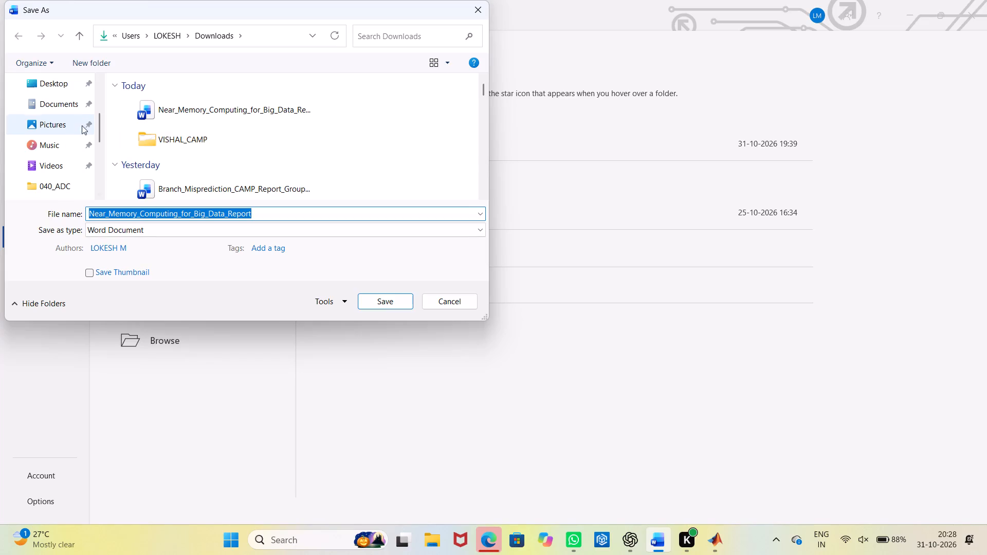
pyautogui.scroll(1, 81, 114)
pyautogui.click(73, 125)
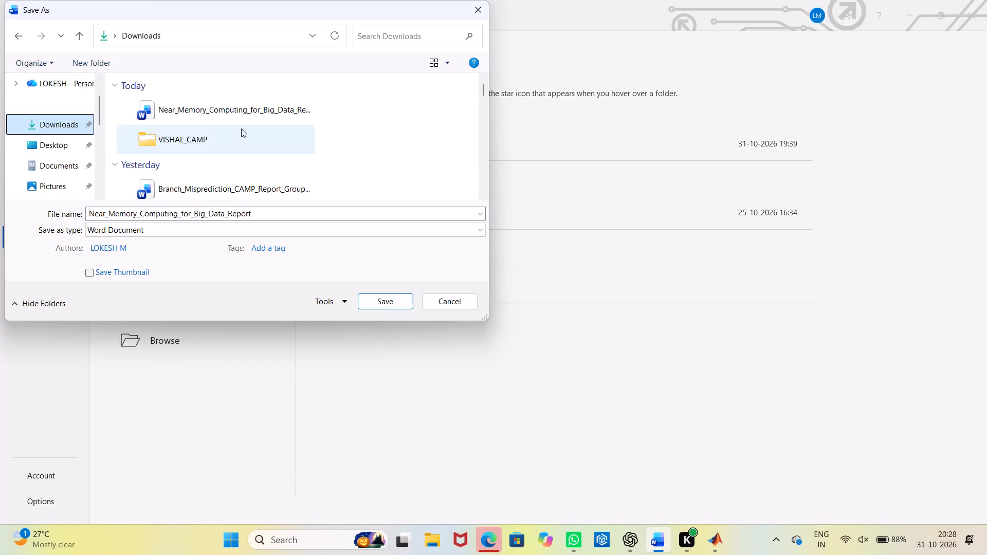
pyautogui.click(390, 299)
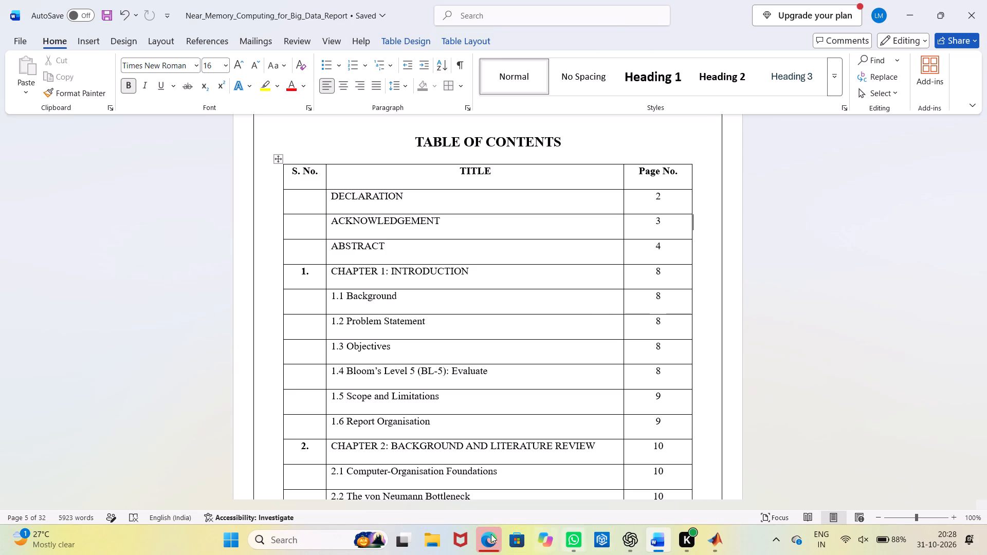